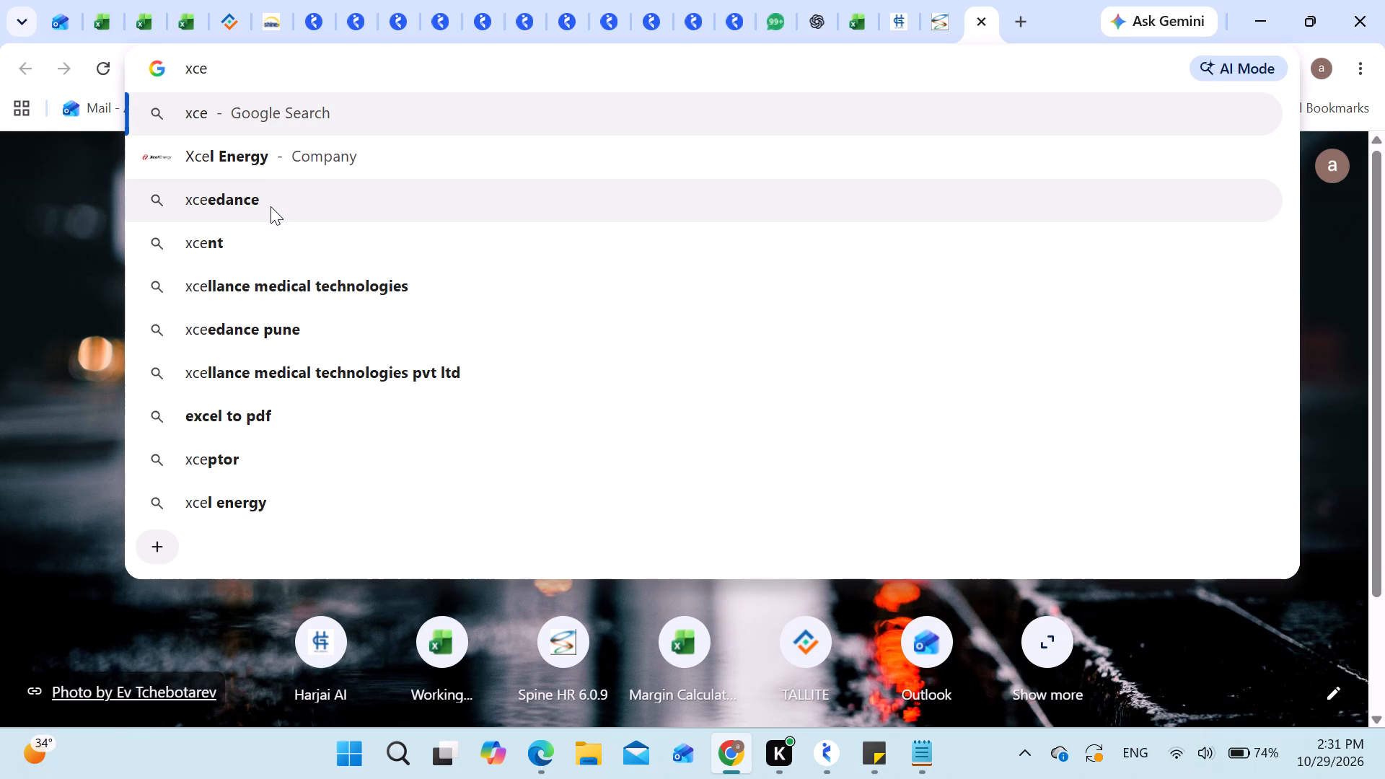
Replace the mistyped address entry with "ex" to bring up the Excel for the Web address.
{"action": "key", "text": "BackSpace"}
{"action": "key", "text": "BackSpace"}
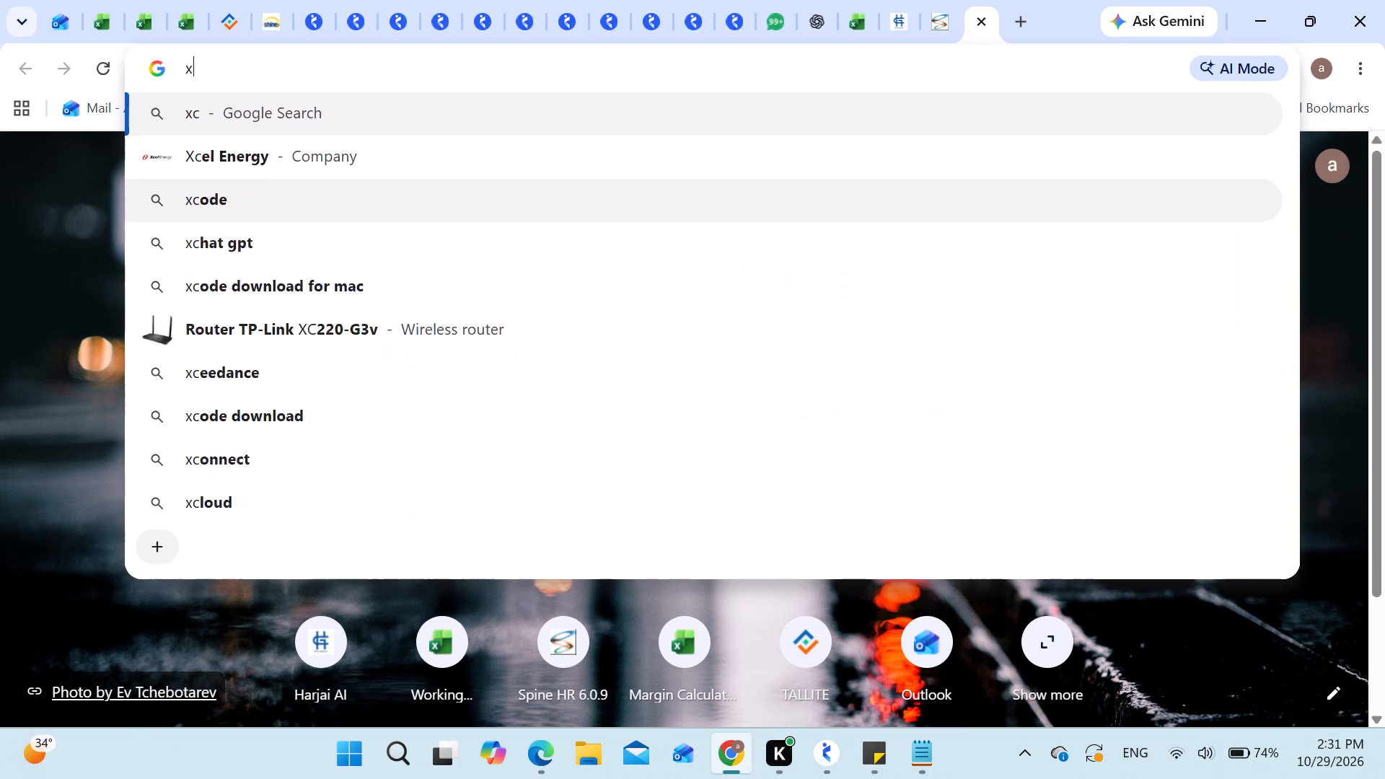
{"action": "key", "text": "BackSpace"}
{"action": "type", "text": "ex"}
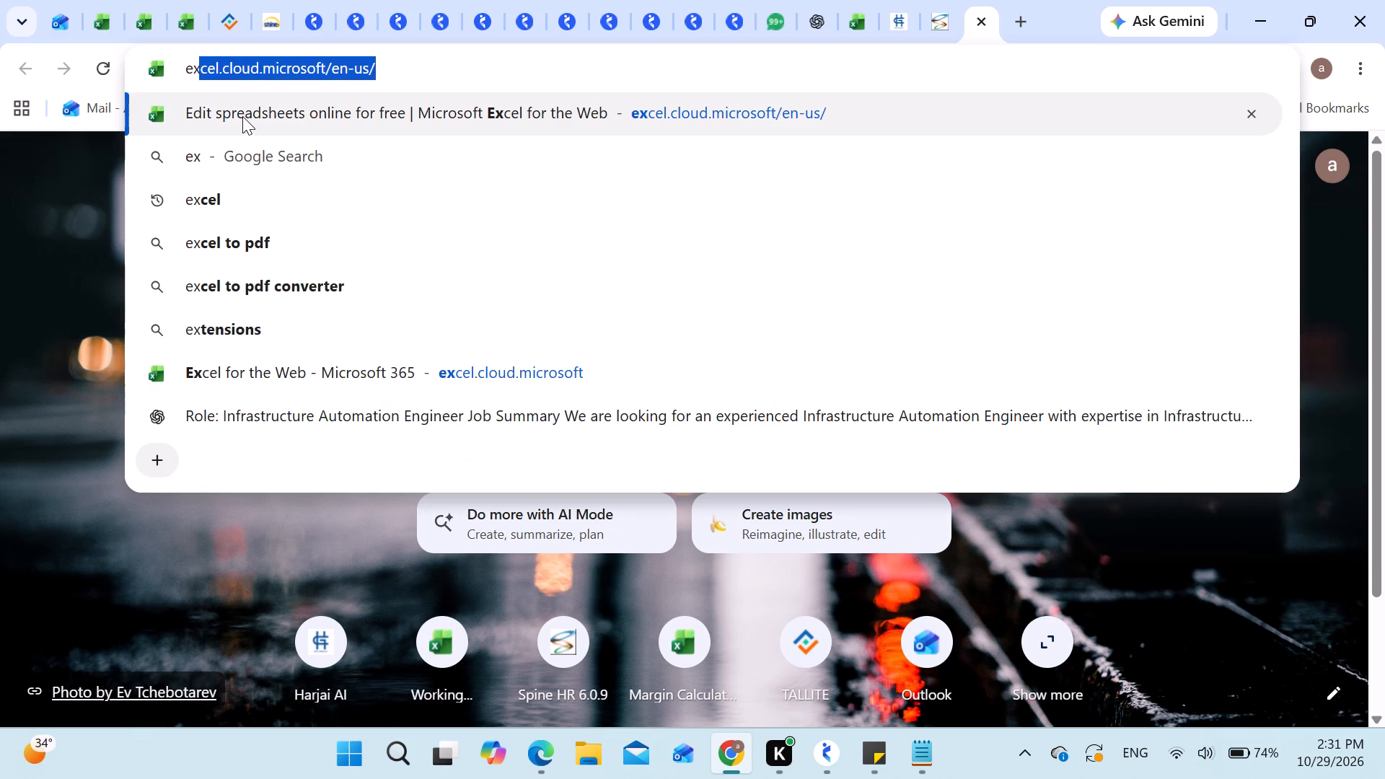
Open Excel for the web and create a blank workbook.
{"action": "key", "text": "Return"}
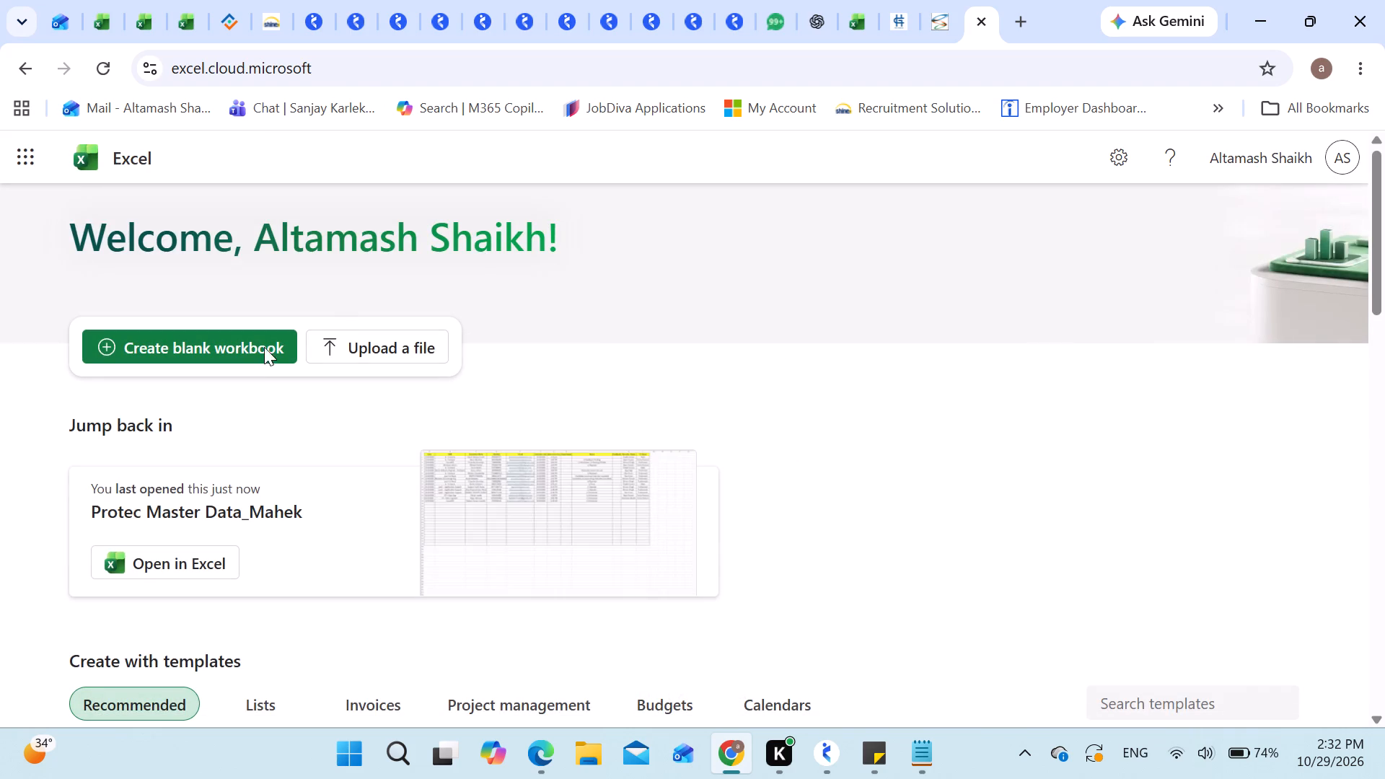
{"action": "left_click", "coordinate": [235, 346]}
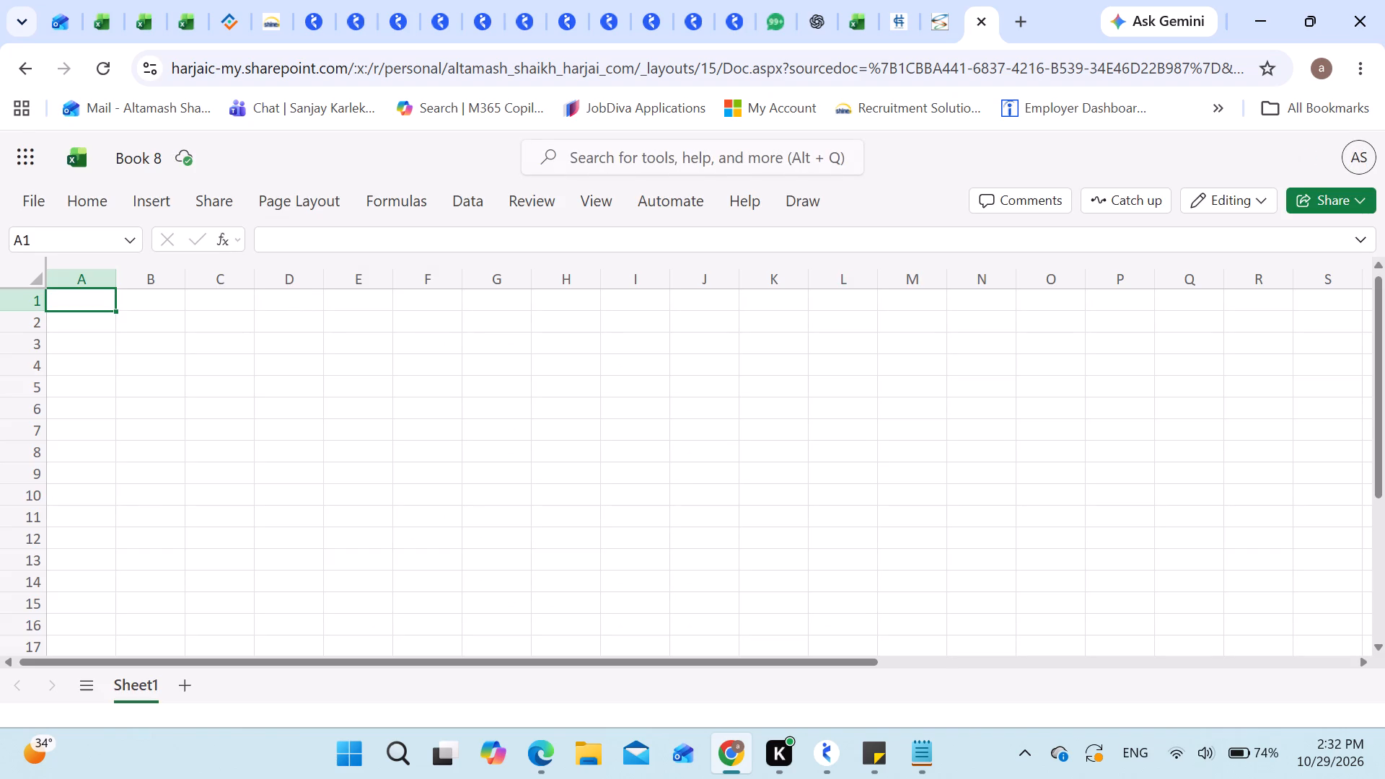
Paste the copied candidate table, headers and one record, into Sheet1 starting at cell A1.
{"action": "left_click", "coordinate": [84, 330]}
{"action": "left_click", "coordinate": [80, 299]}
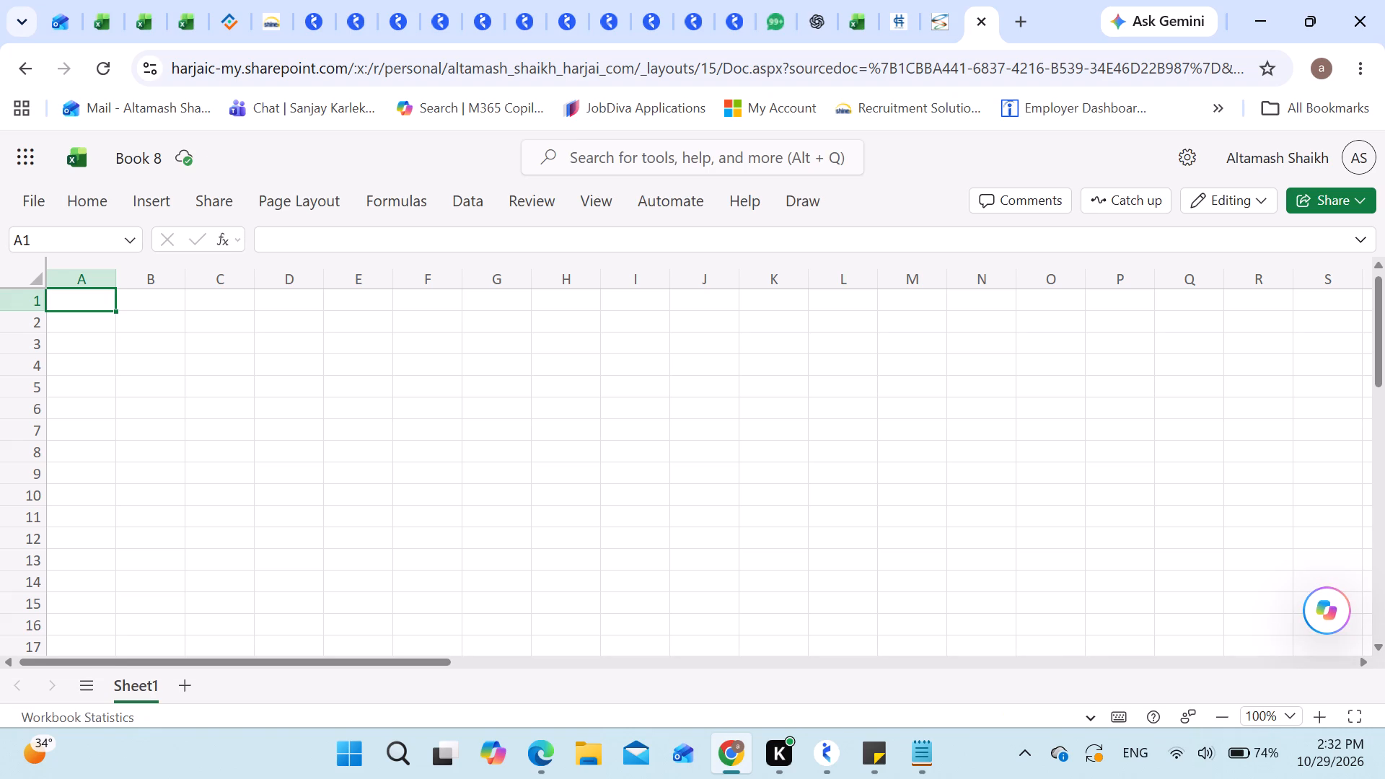
{"action": "key", "text": "ctrl+v"}
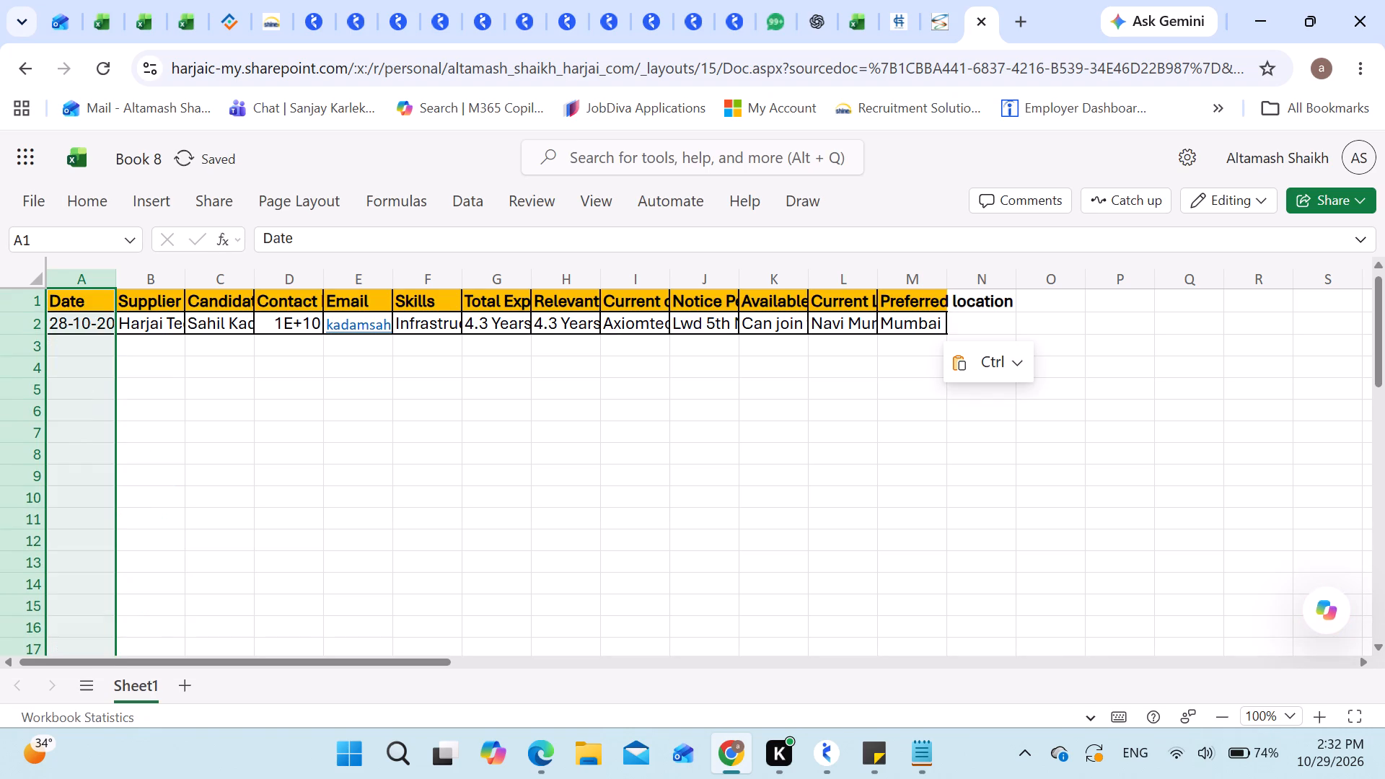
Auto-fit the Candidate Name, Contact No, Skills, Total Exp., Relevant Exp and Current company columns to their contents.
{"action": "left_click", "coordinate": [273, 369]}
{"action": "double_click", "coordinate": [253, 281]}
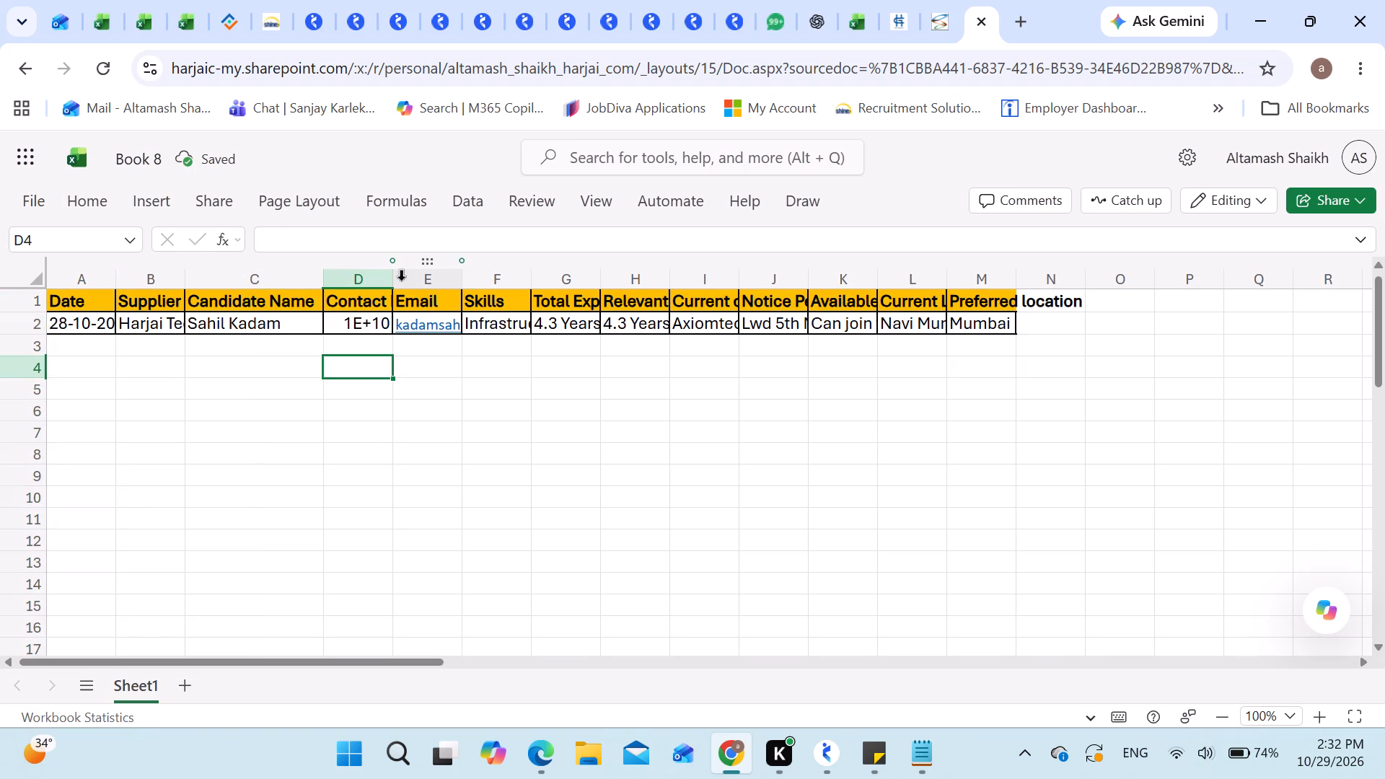
{"action": "double_click", "coordinate": [392, 281]}
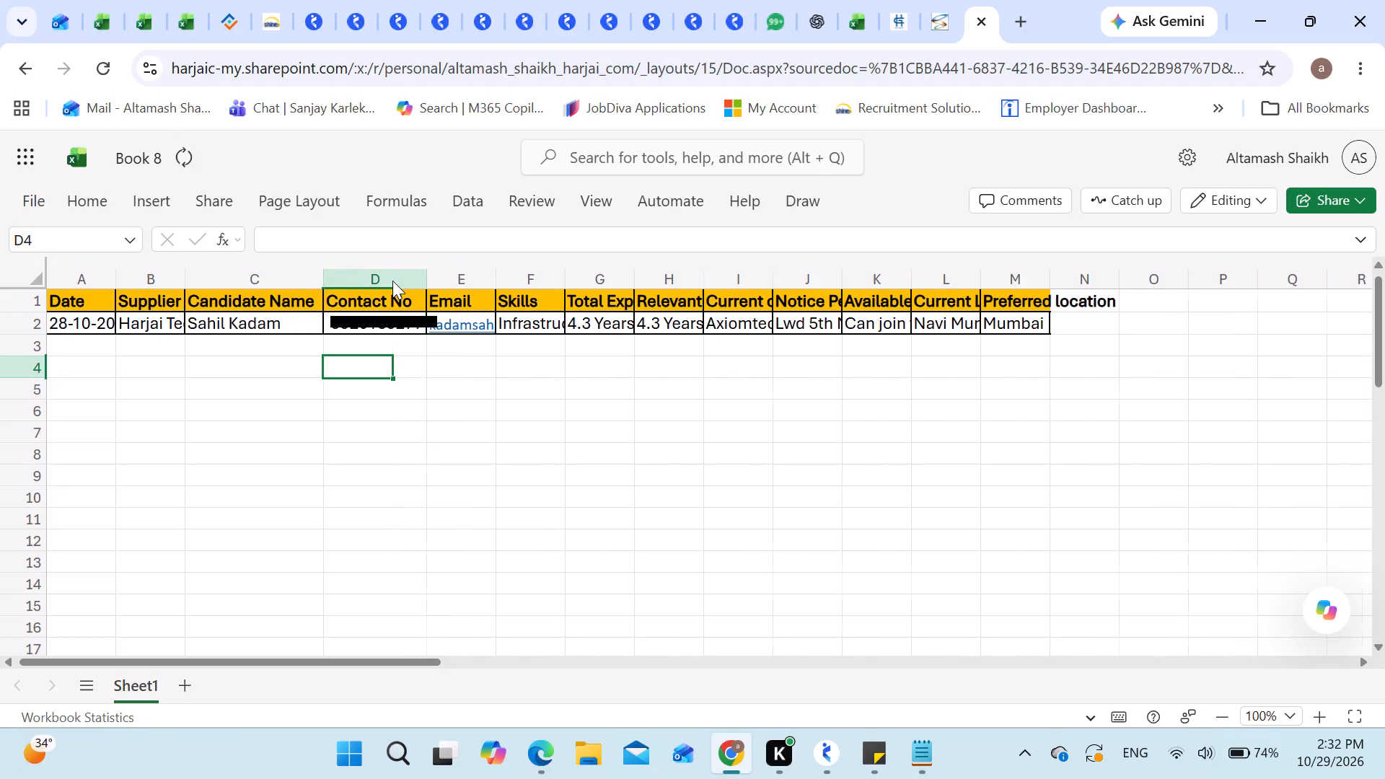
{"action": "double_click", "coordinate": [496, 281]}
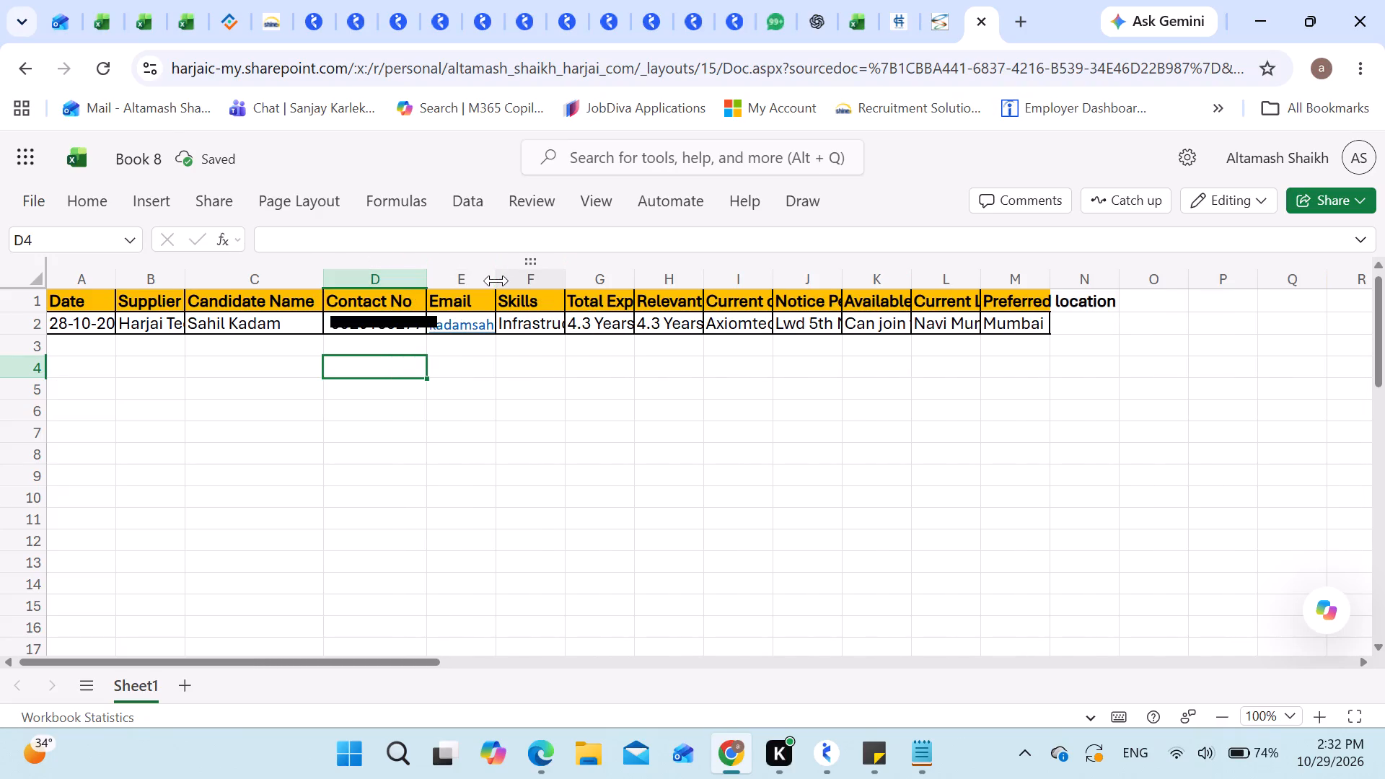
{"action": "scroll", "coordinate": [496, 281], "scroll_direction": "up", "scroll_amount": 1}
{"action": "double_click", "coordinate": [496, 281]}
{"action": "double_click", "coordinate": [567, 281]}
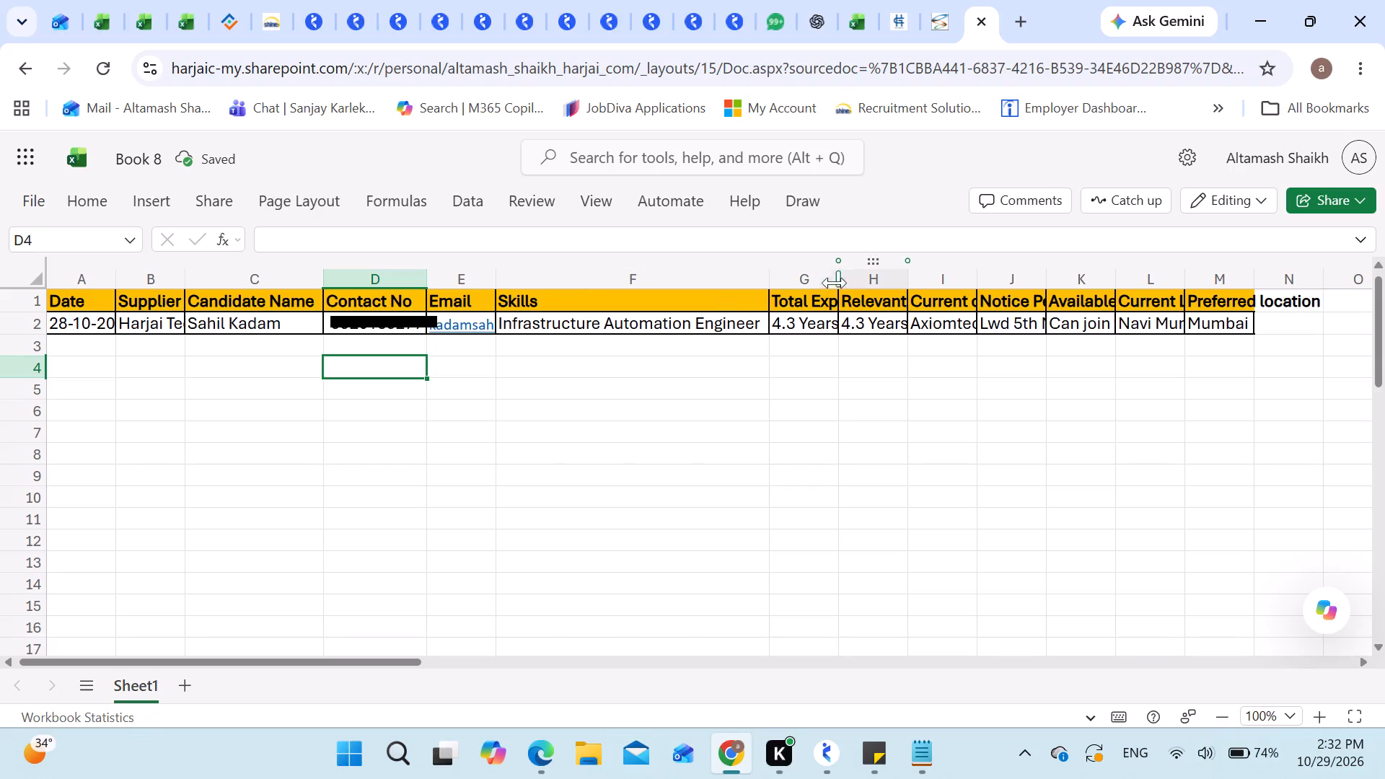
{"action": "double_click", "coordinate": [835, 284]}
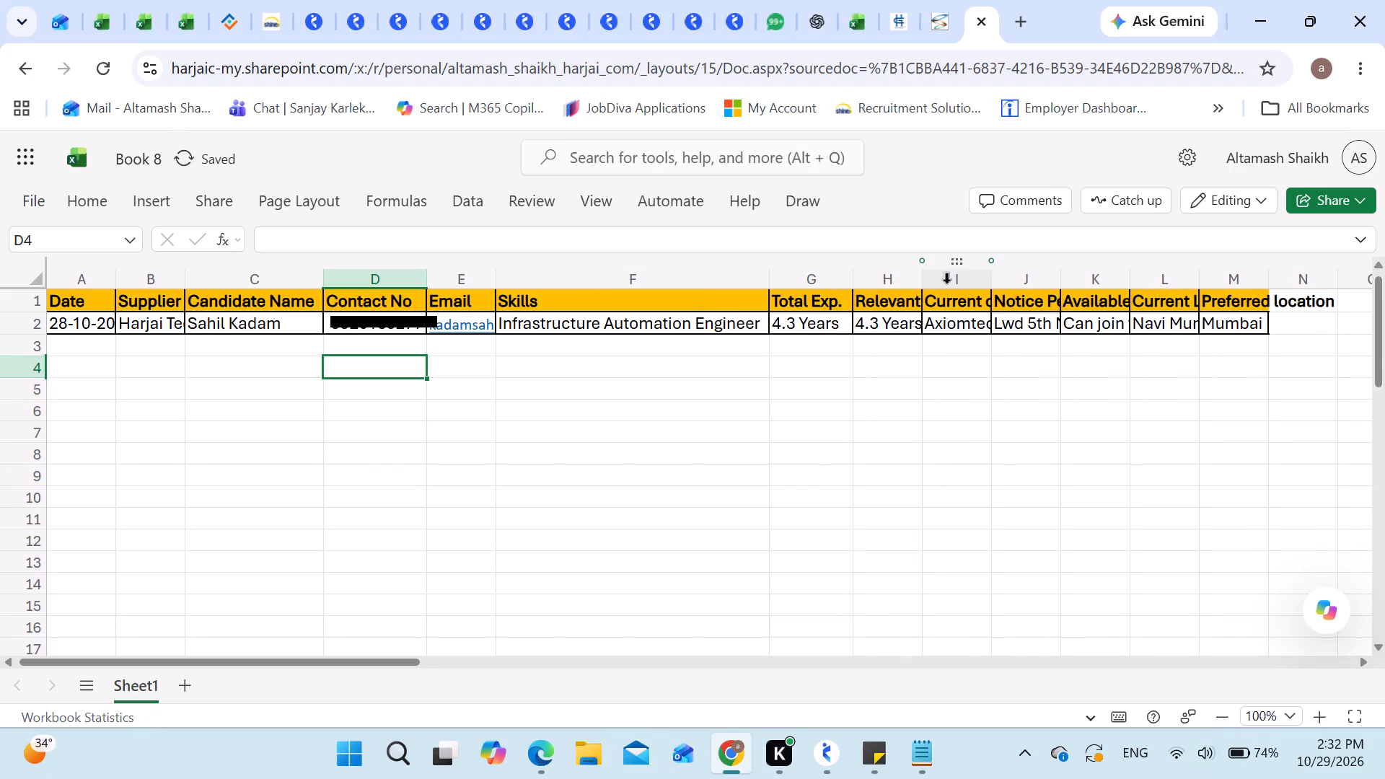
{"action": "double_click", "coordinate": [927, 279]}
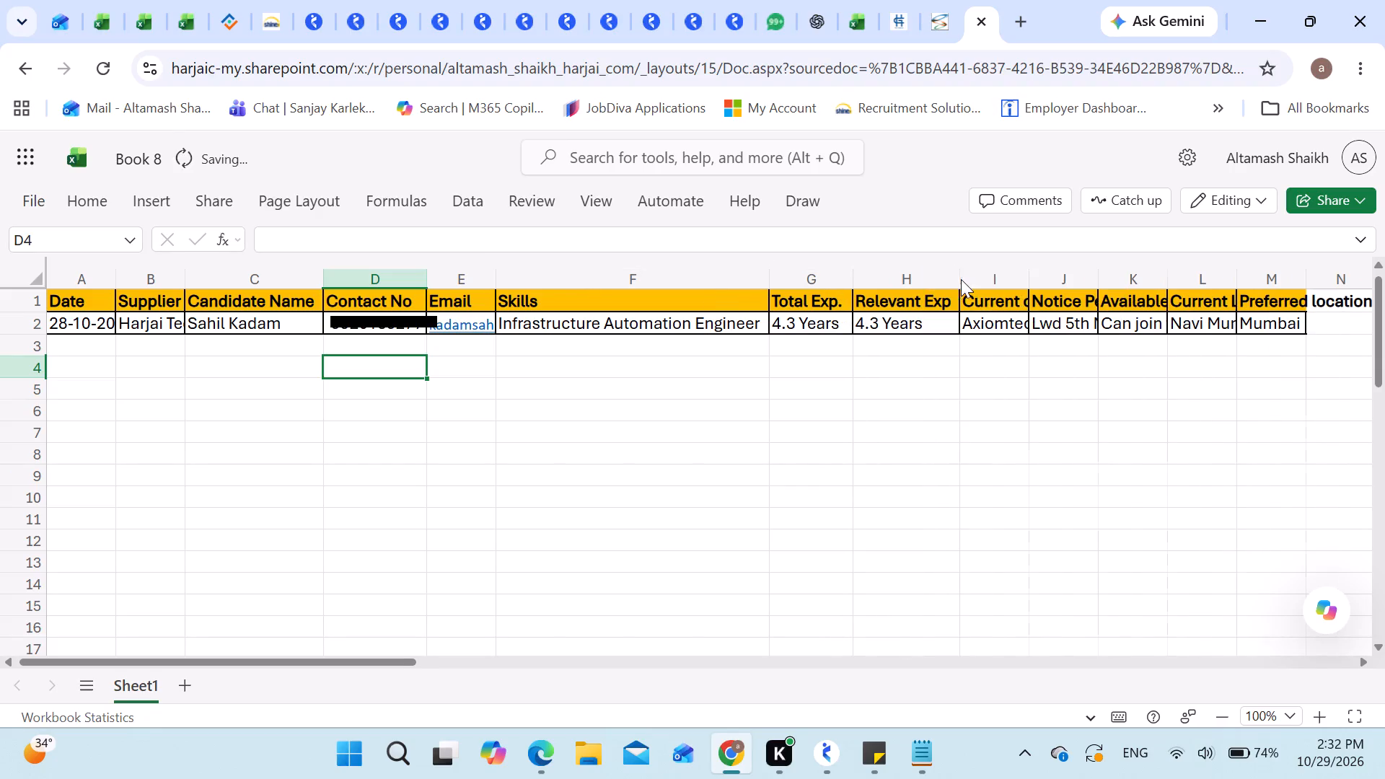
{"action": "double_click", "coordinate": [1033, 276]}
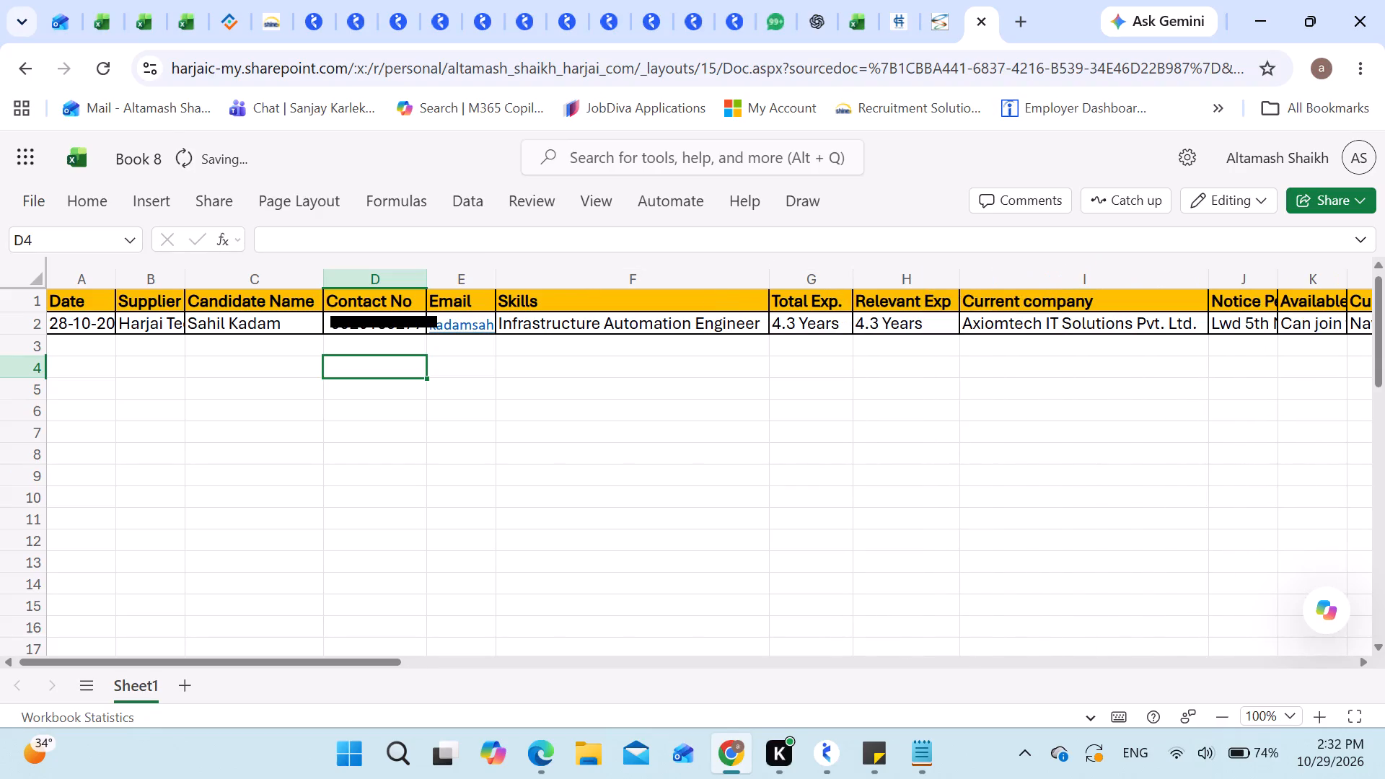
Auto-fit the Notice Period, Available to Join, Current Location and Preferred location columns to their contents.
{"action": "scroll", "coordinate": [1217, 292], "scroll_direction": "left", "scroll_amount": 3}
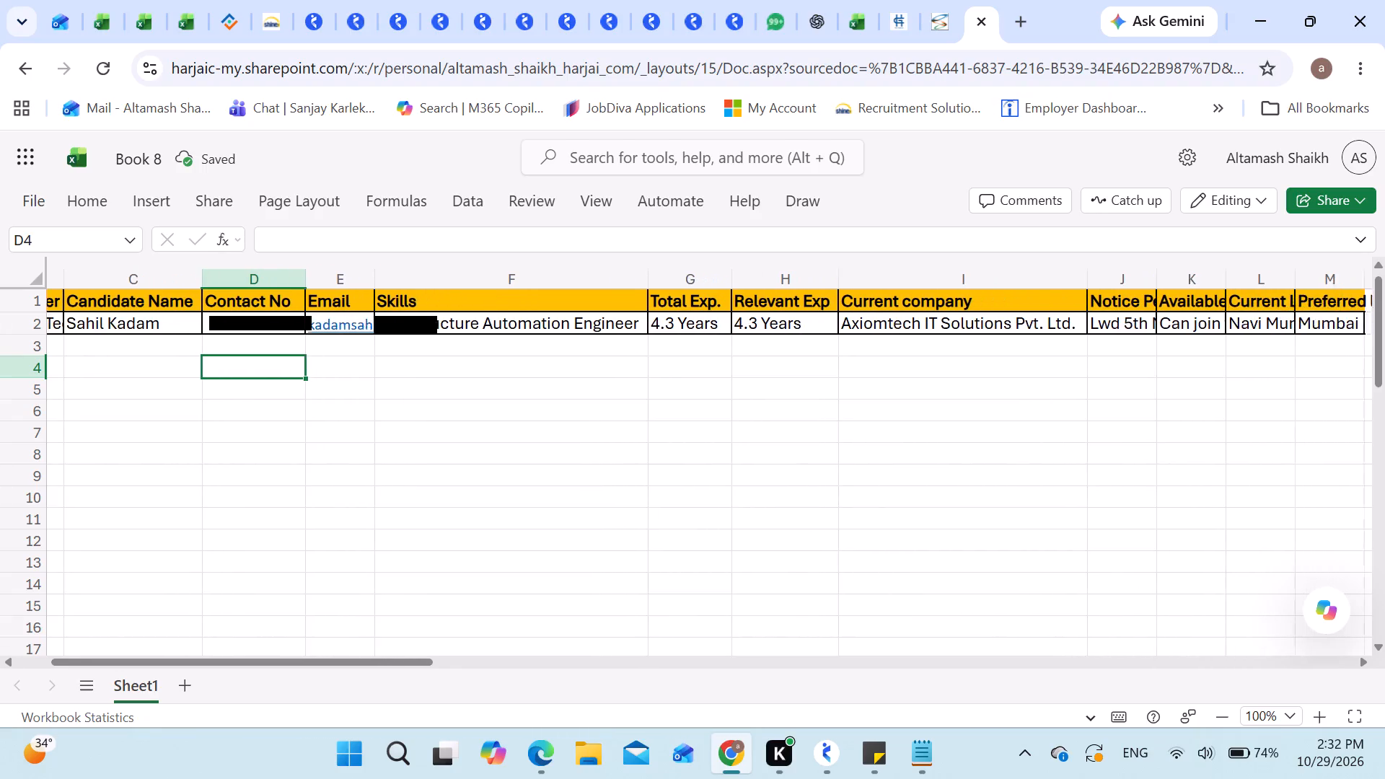
{"action": "scroll", "coordinate": [1169, 291], "scroll_direction": "left", "scroll_amount": 1}
{"action": "double_click", "coordinate": [1091, 276]}
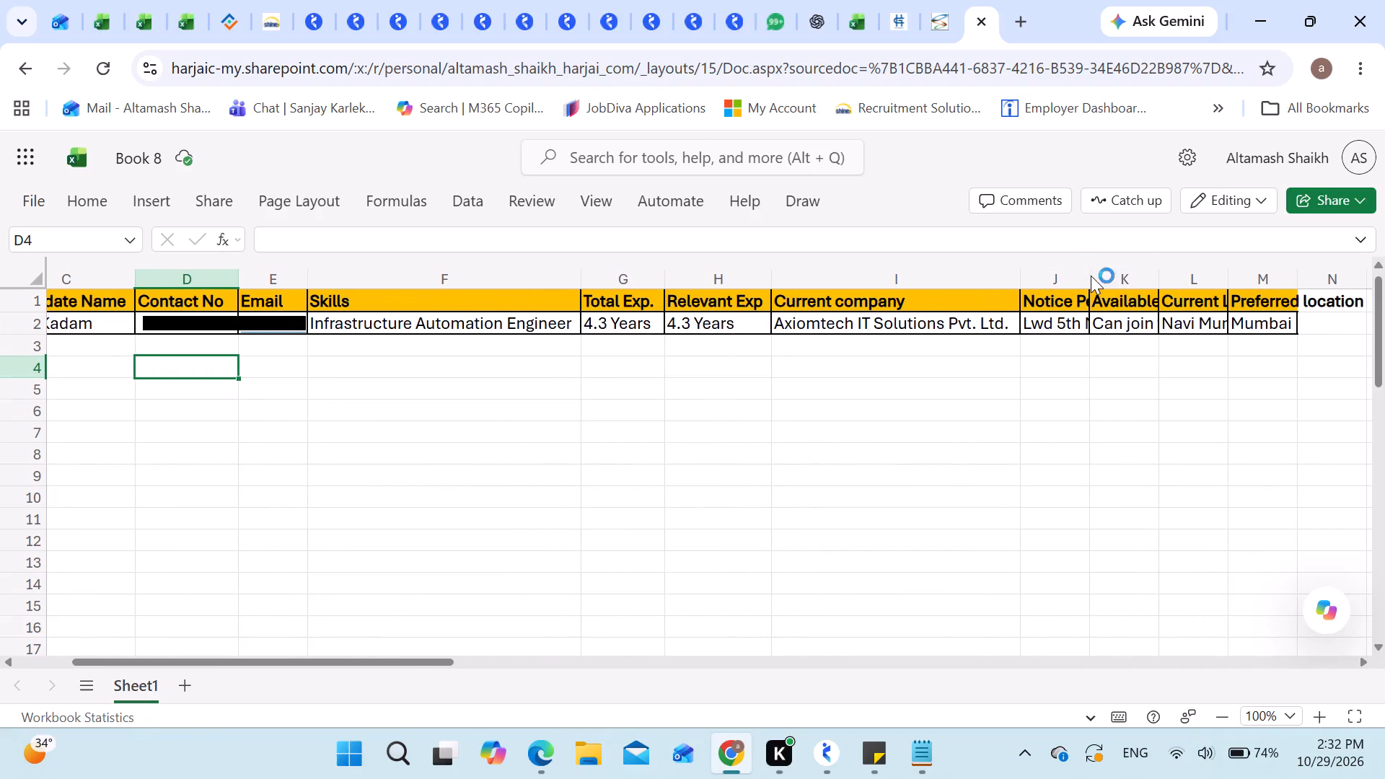
{"action": "scroll", "coordinate": [1091, 276], "scroll_direction": "left", "scroll_amount": 2}
{"action": "double_click", "coordinate": [1059, 284]}
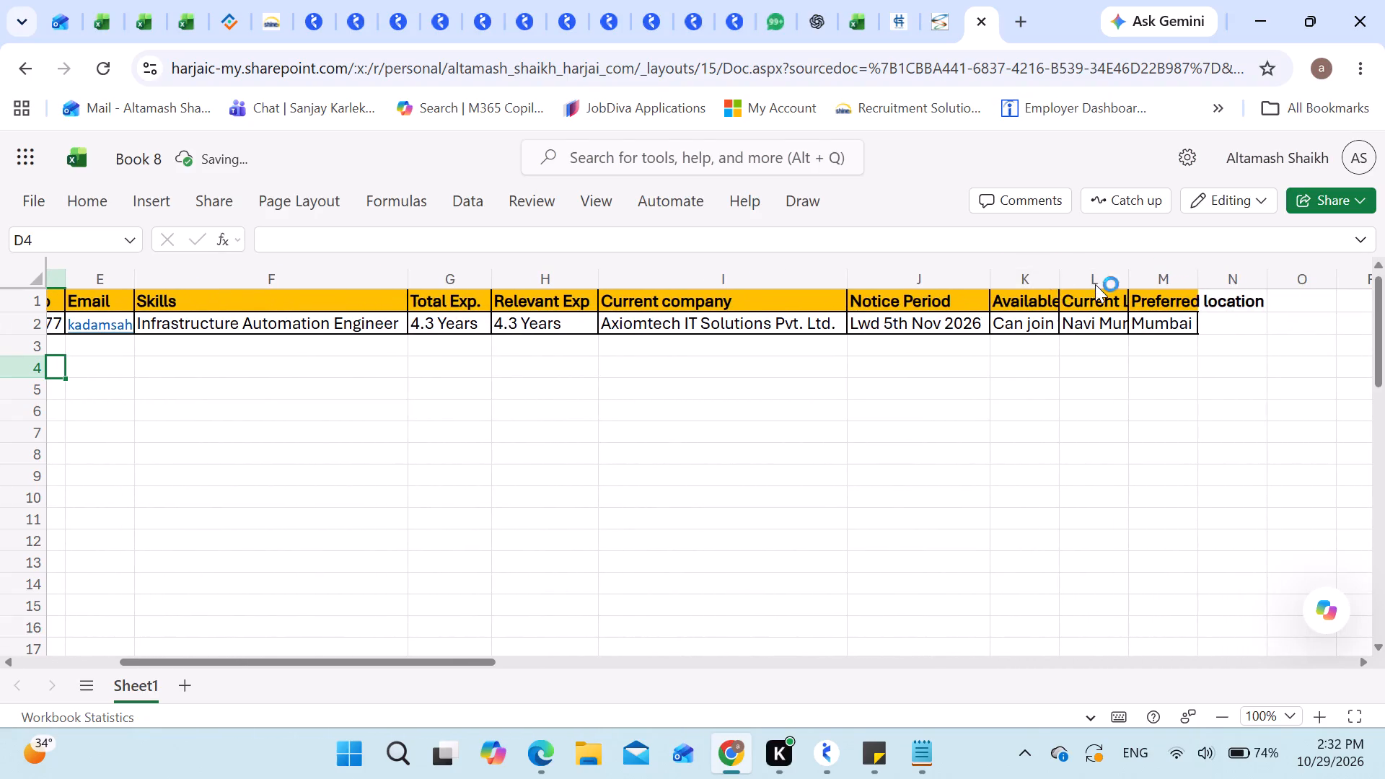
{"action": "left_click", "coordinate": [1278, 282]}
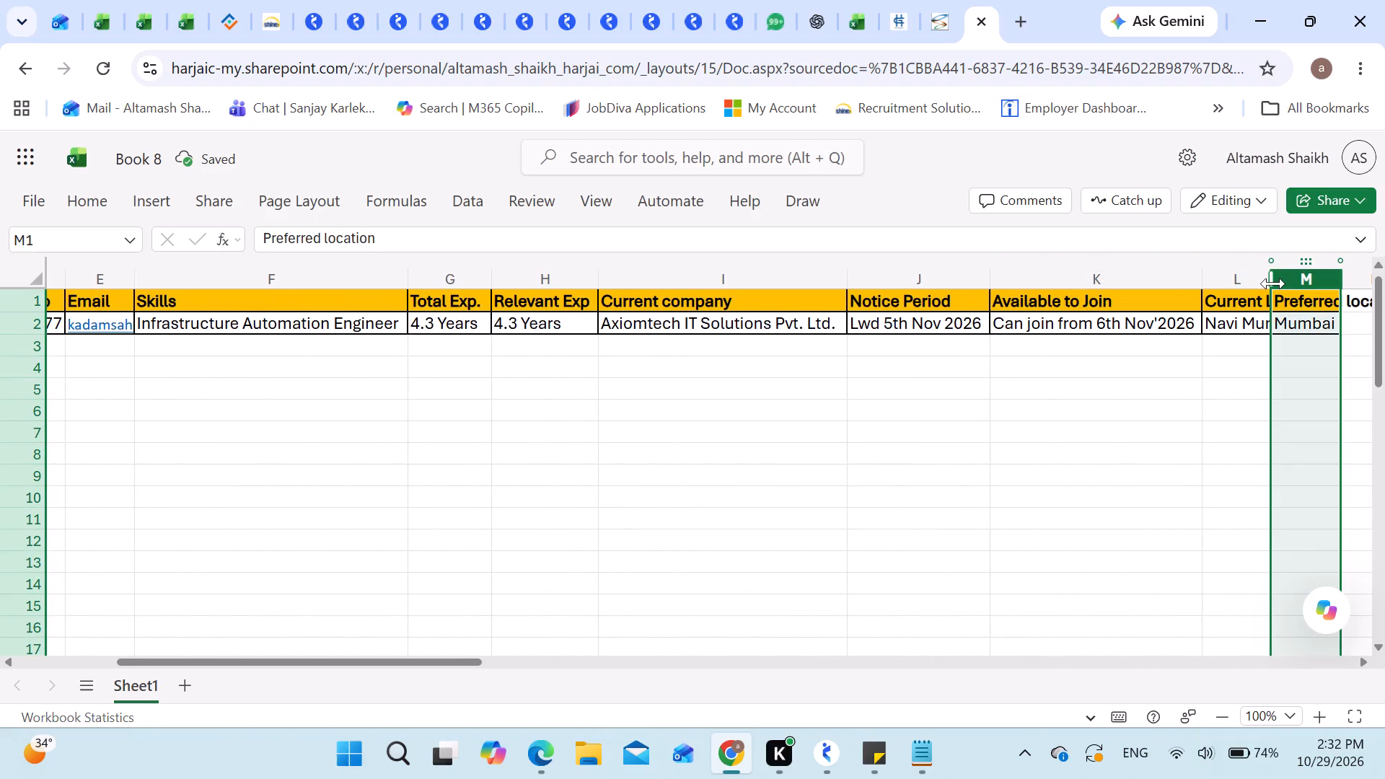
{"action": "double_click", "coordinate": [1272, 283]}
{"action": "scroll", "coordinate": [1272, 283], "scroll_direction": "left", "scroll_amount": 2}
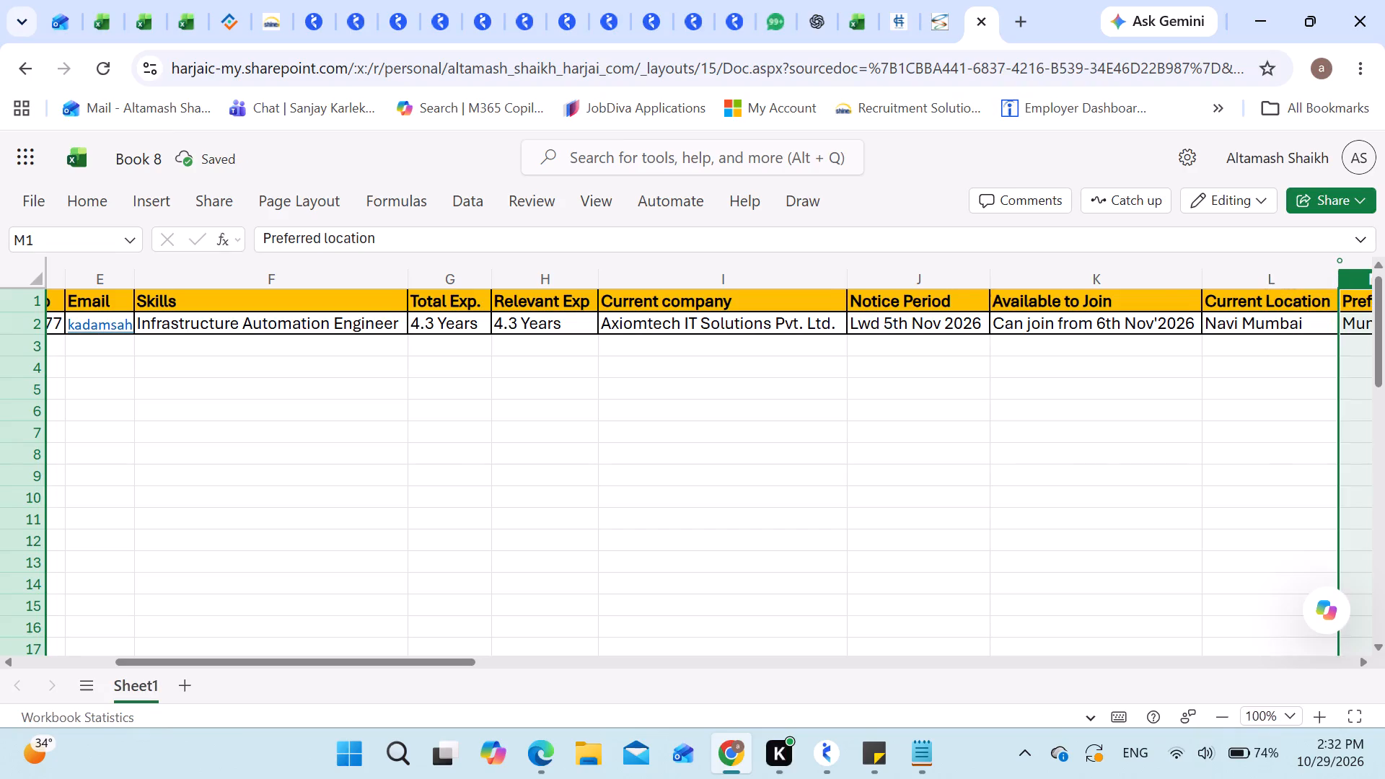
{"action": "scroll", "coordinate": [1243, 303], "scroll_direction": "left", "scroll_amount": 1}
{"action": "double_click", "coordinate": [1157, 282]}
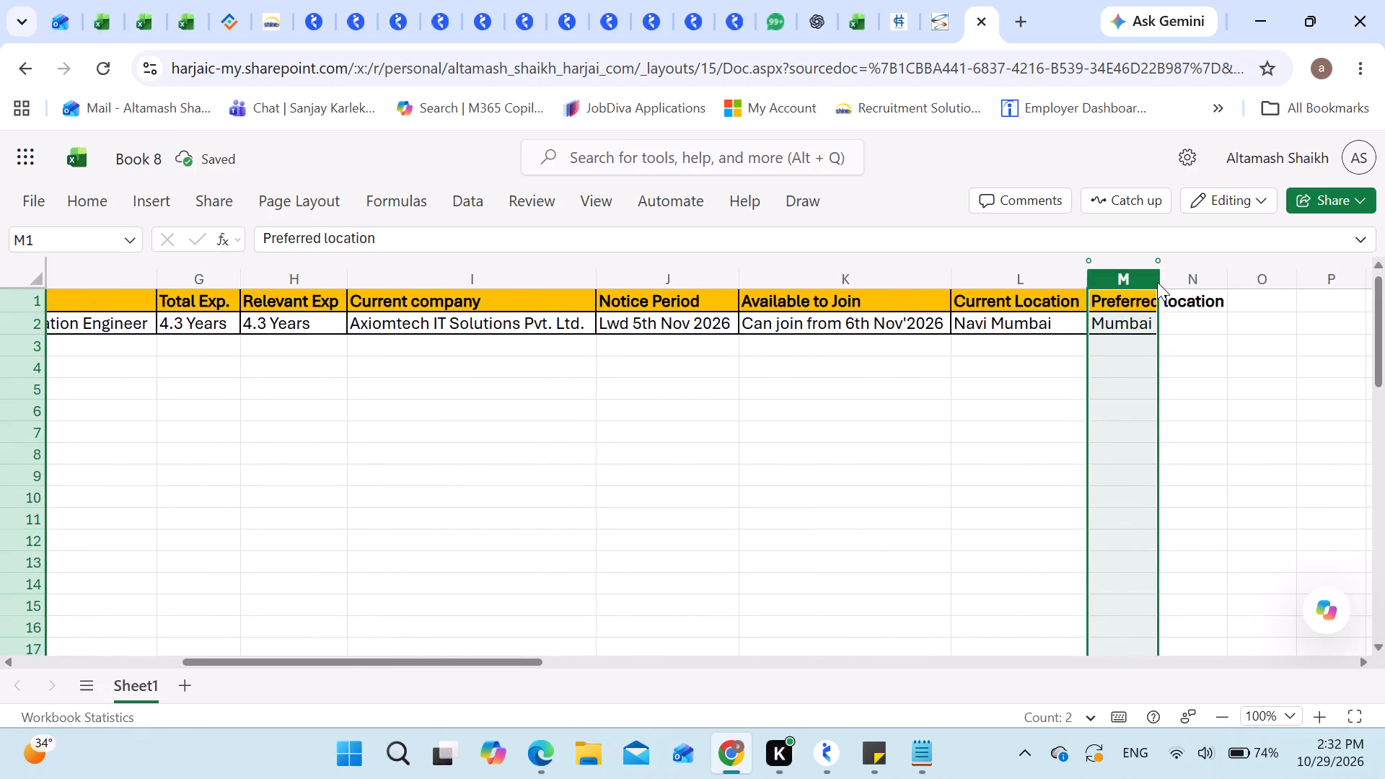
Auto-fit the Date column so the full date fits.
{"action": "scroll", "coordinate": [276, 366], "scroll_direction": "right", "scroll_amount": 5}
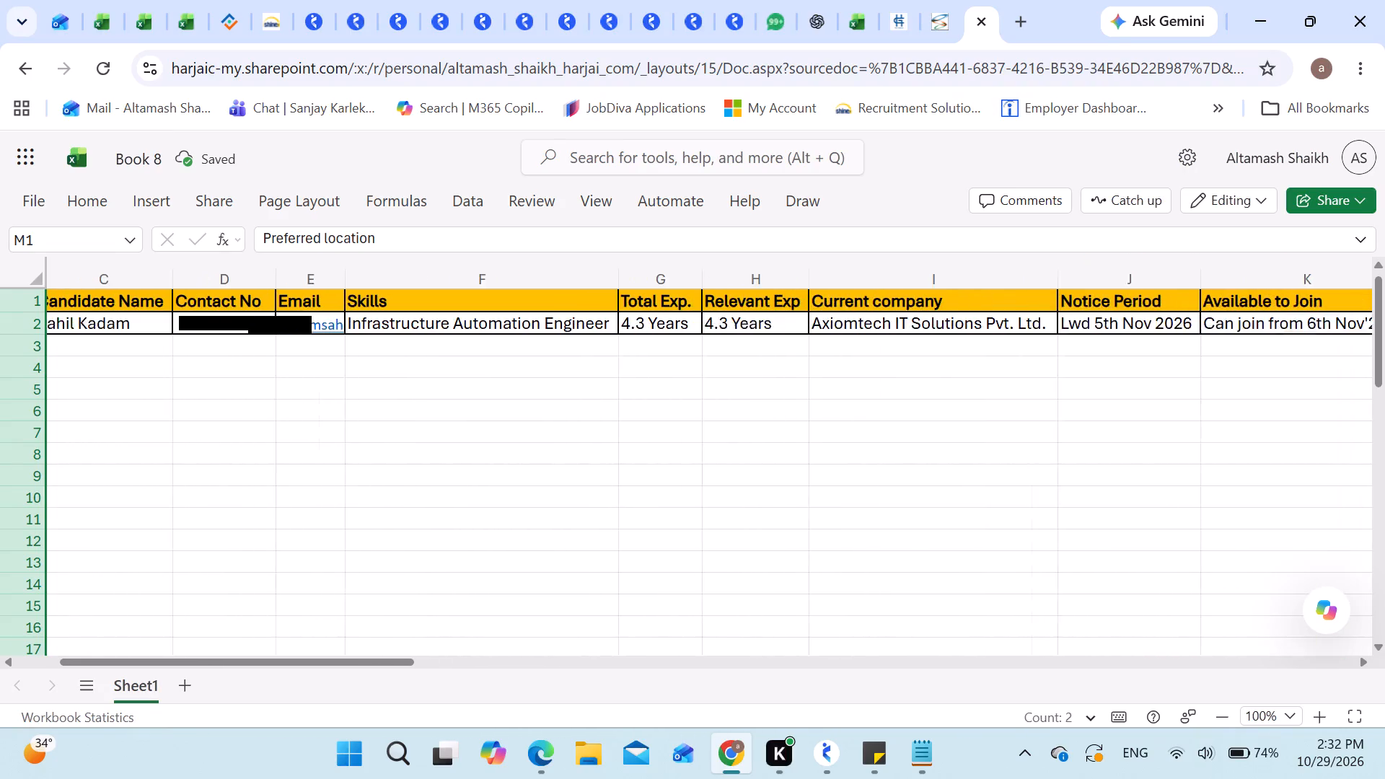
{"action": "scroll", "coordinate": [115, 359], "scroll_direction": "right", "scroll_amount": 2}
{"action": "double_click", "coordinate": [116, 277]}
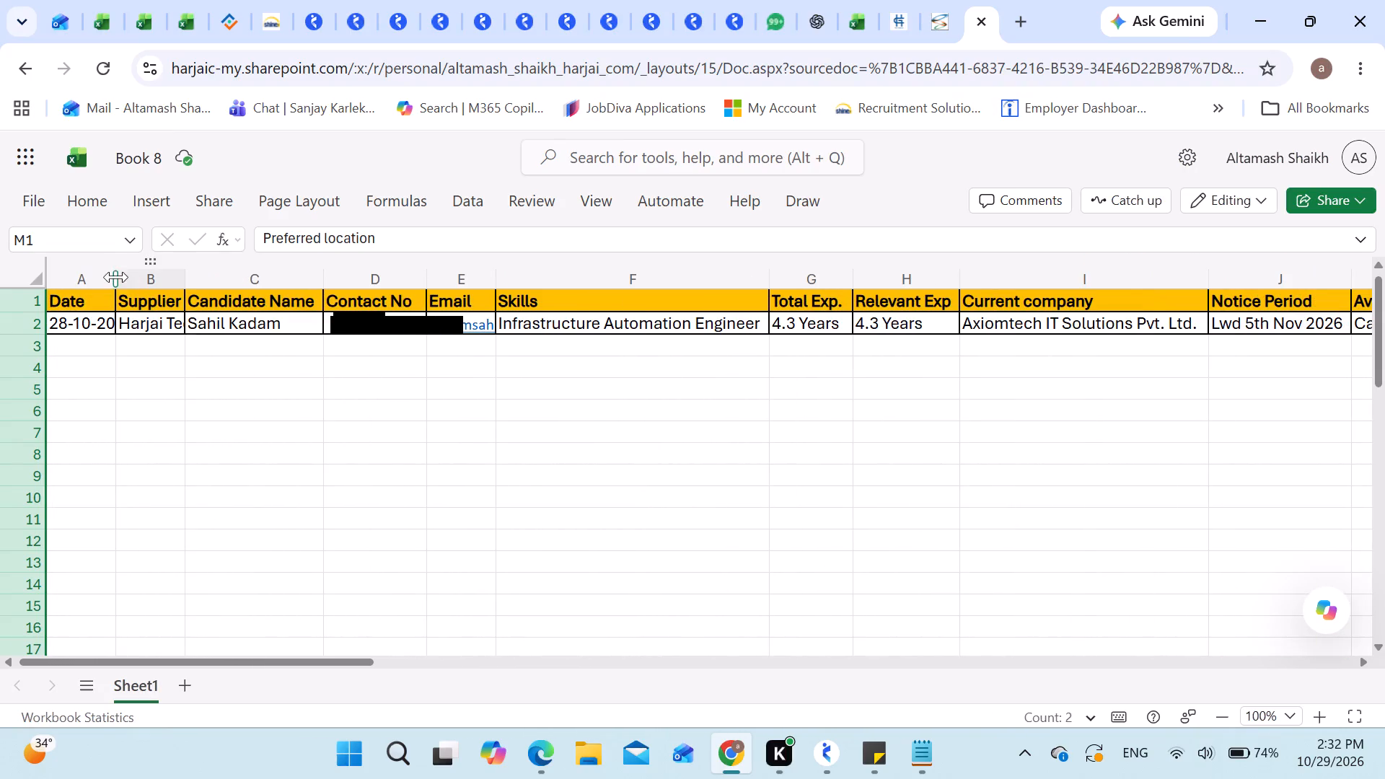
Copy the date 28-10-2026 from cell A2 into cell A3.
{"action": "left_click", "coordinate": [79, 341]}
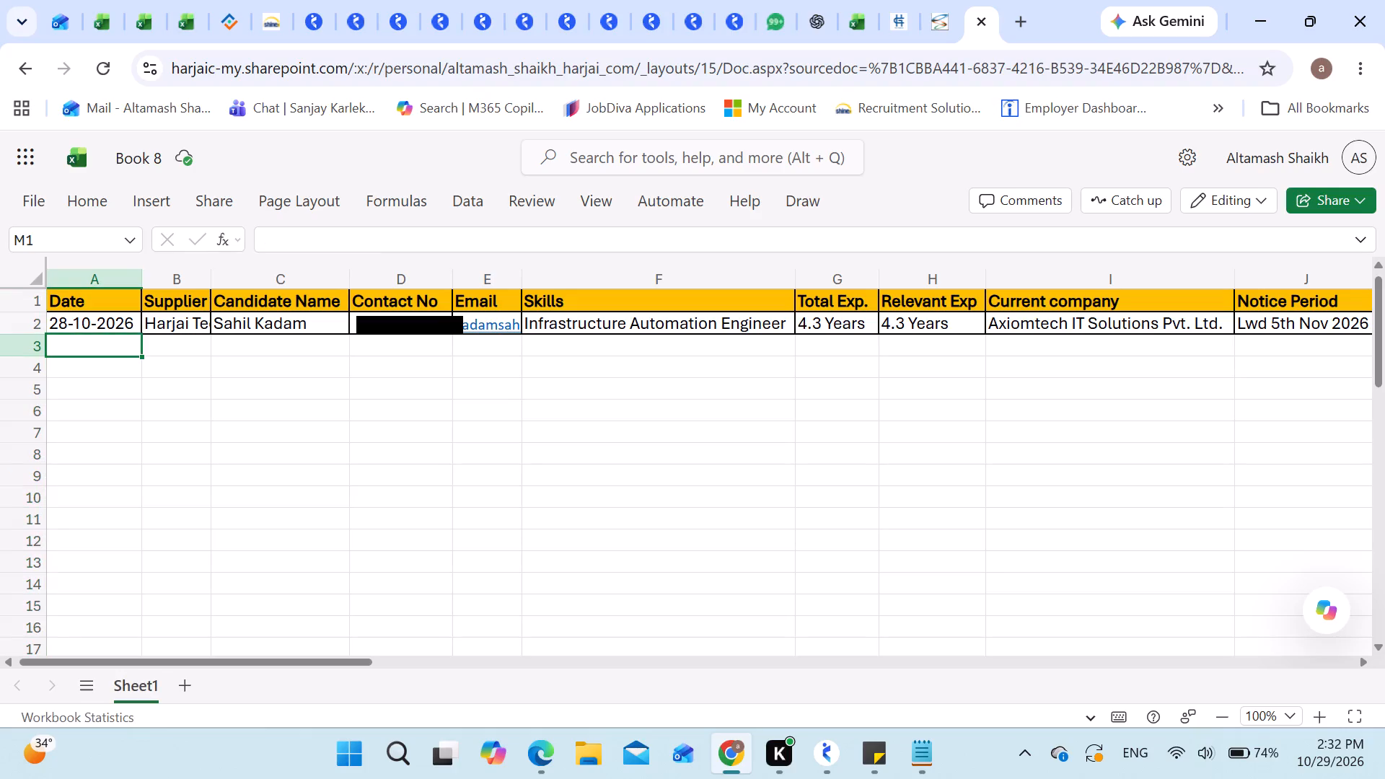
{"action": "left_click", "coordinate": [68, 325]}
{"action": "key", "text": "ctrl+c"}
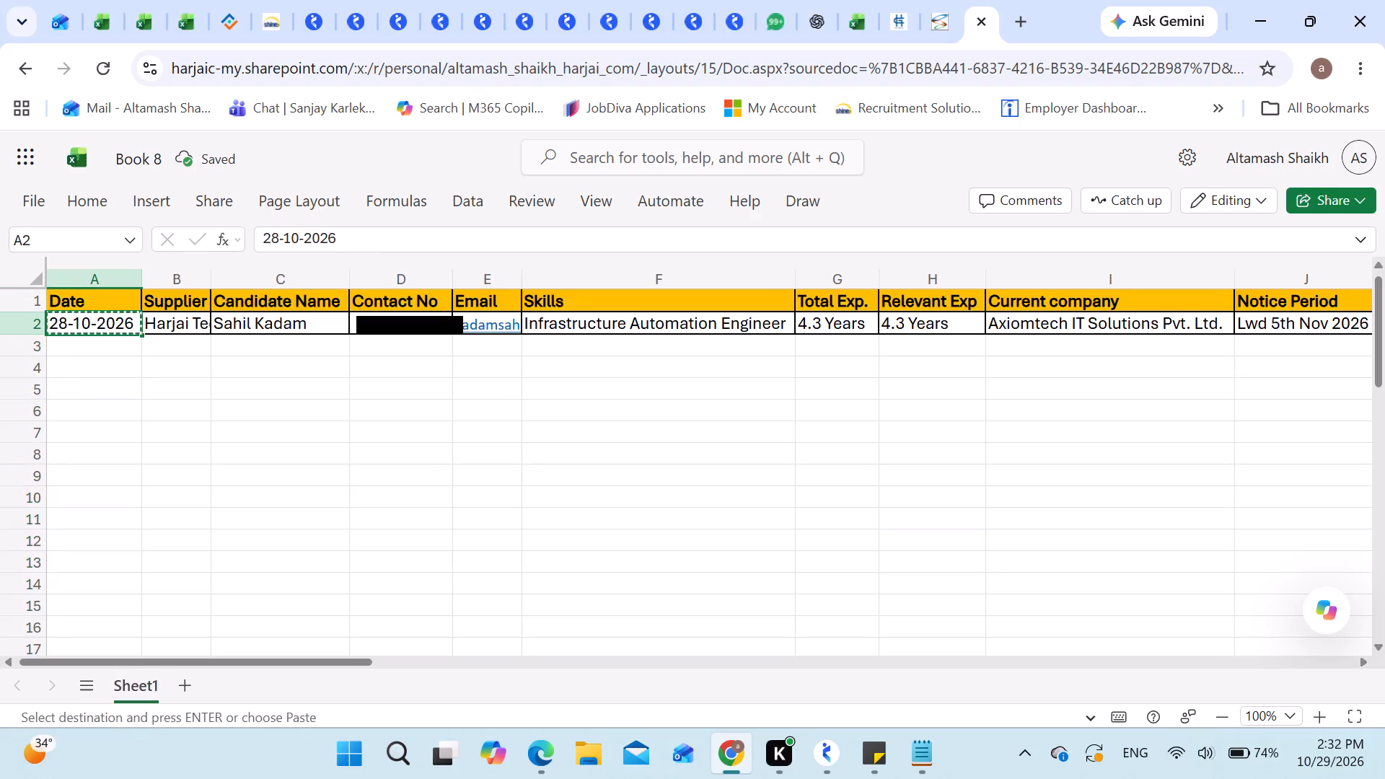
{"action": "left_click", "coordinate": [72, 342]}
{"action": "key", "text": "ctrl+v"}
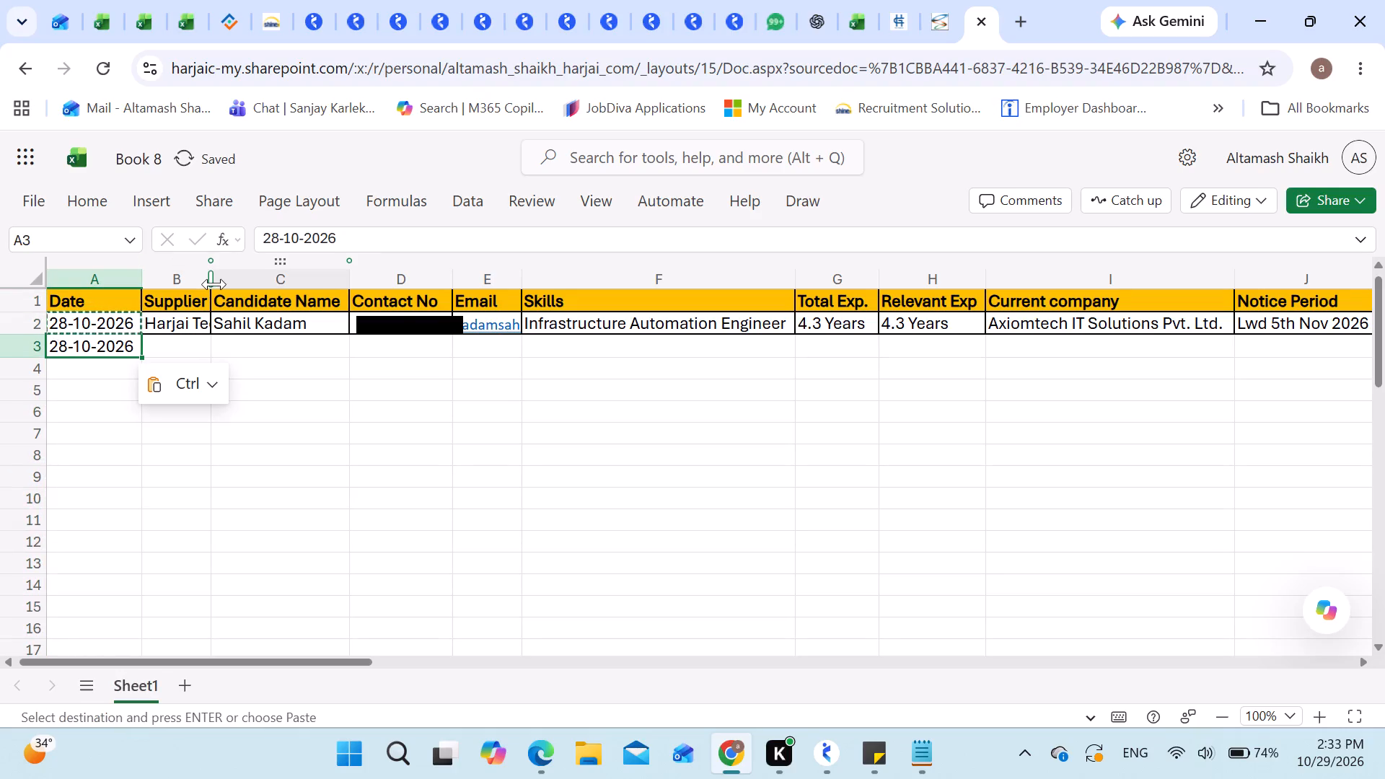
Auto-fit the Supplier Name column and copy Harjai Technologies from cell B2 into cell B3.
{"action": "double_click", "coordinate": [214, 284]}
{"action": "left_click", "coordinate": [179, 350]}
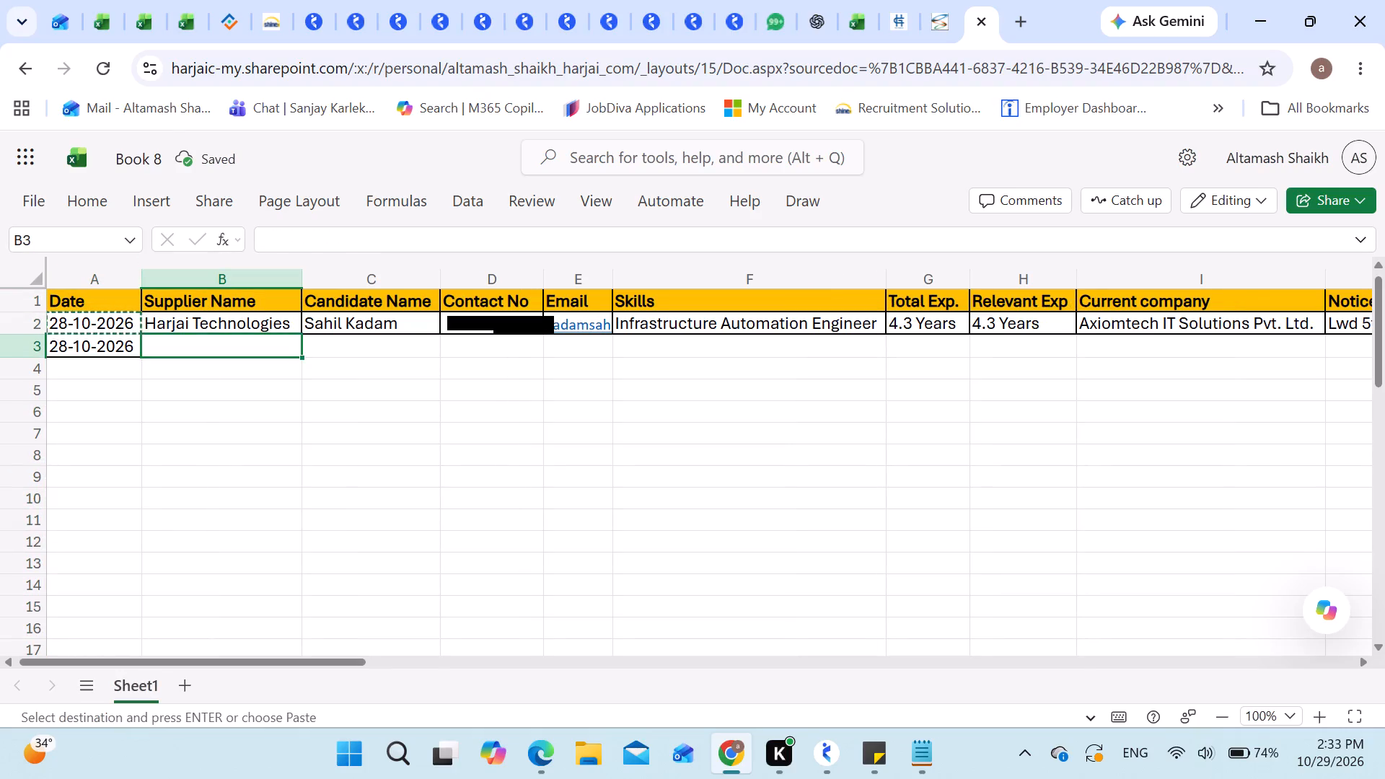
{"action": "left_click", "coordinate": [188, 328]}
{"action": "key", "text": "ctrl+c"}
{"action": "left_click", "coordinate": [187, 346]}
{"action": "key", "text": "ctrl+v"}
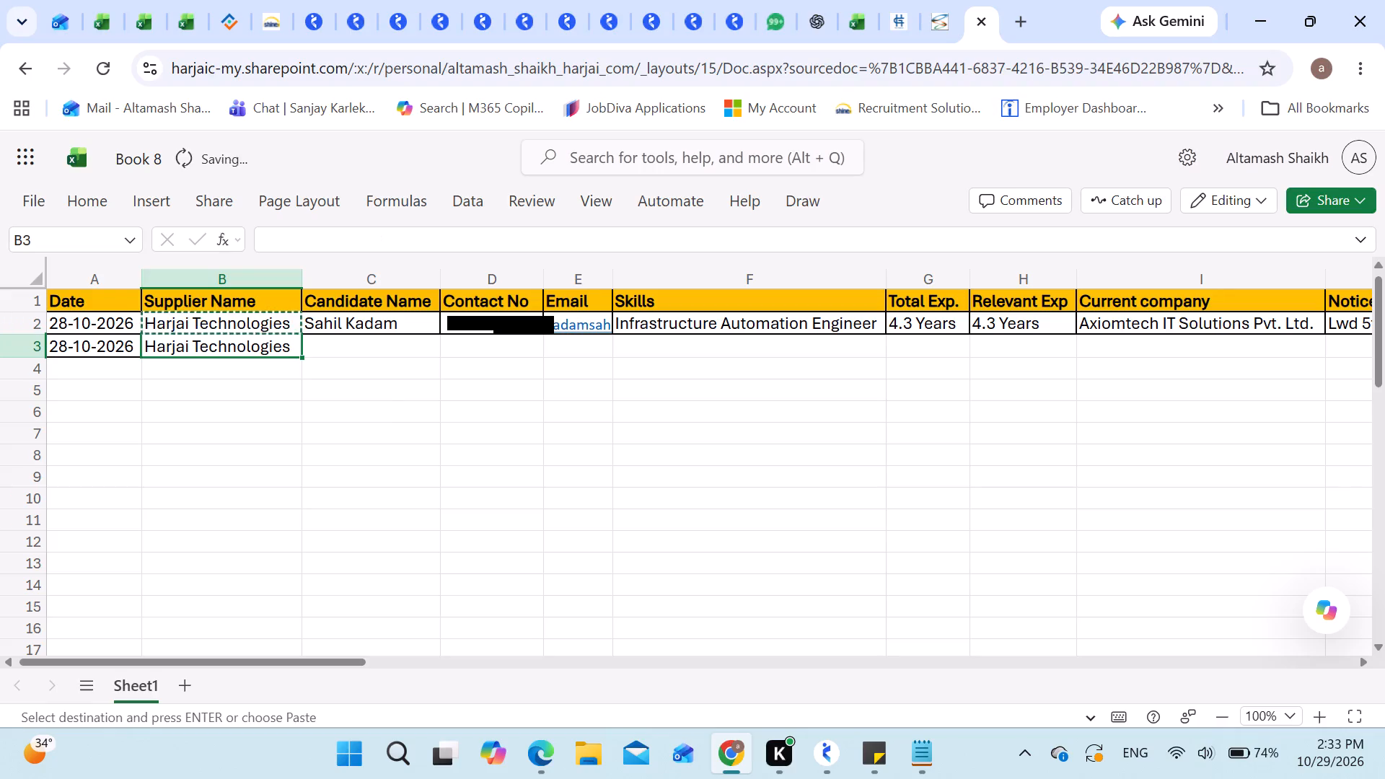
Open the date in cell A2 for editing.
{"action": "double_click", "coordinate": [66, 325]}
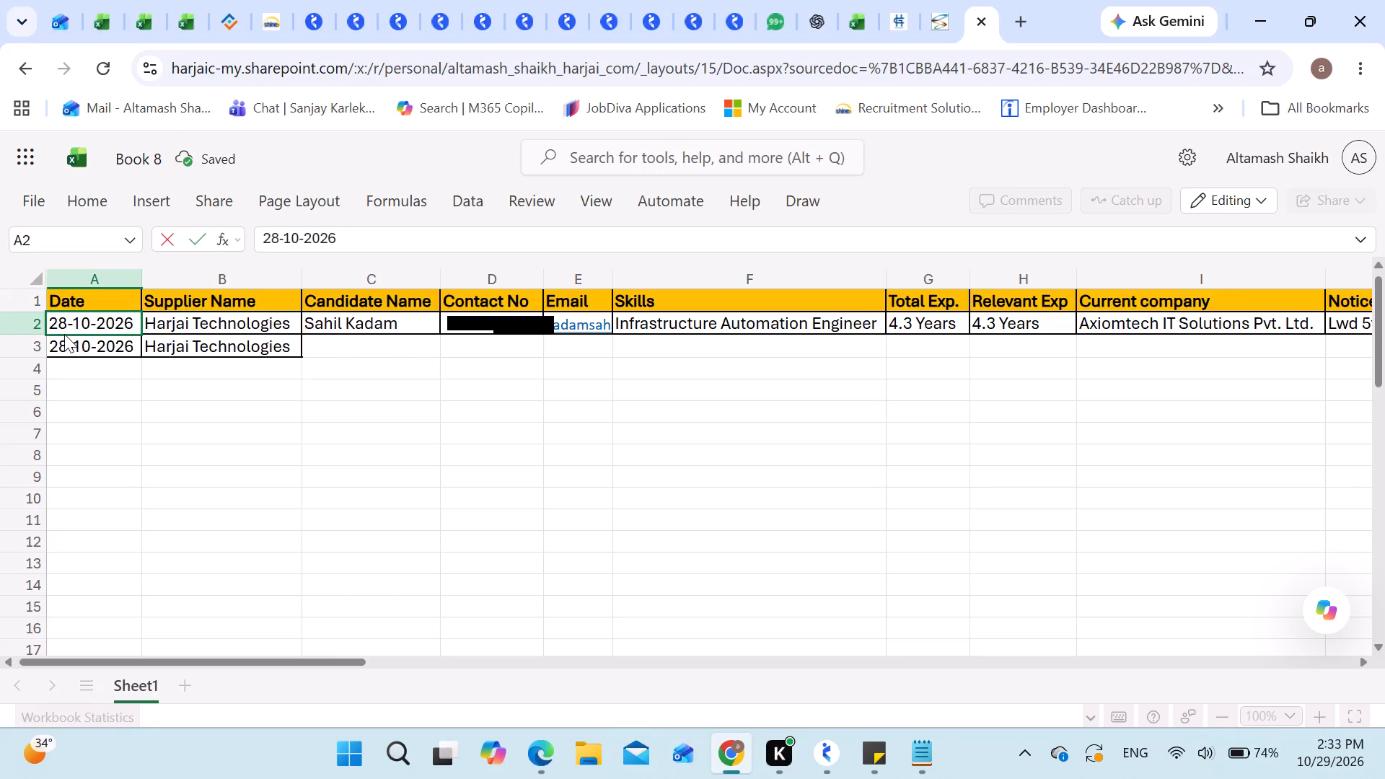
{"action": "left_click", "coordinate": [66, 322]}
Change the date in cell A2 to 29-10-2026.
{"action": "key", "text": "BackSpace"}
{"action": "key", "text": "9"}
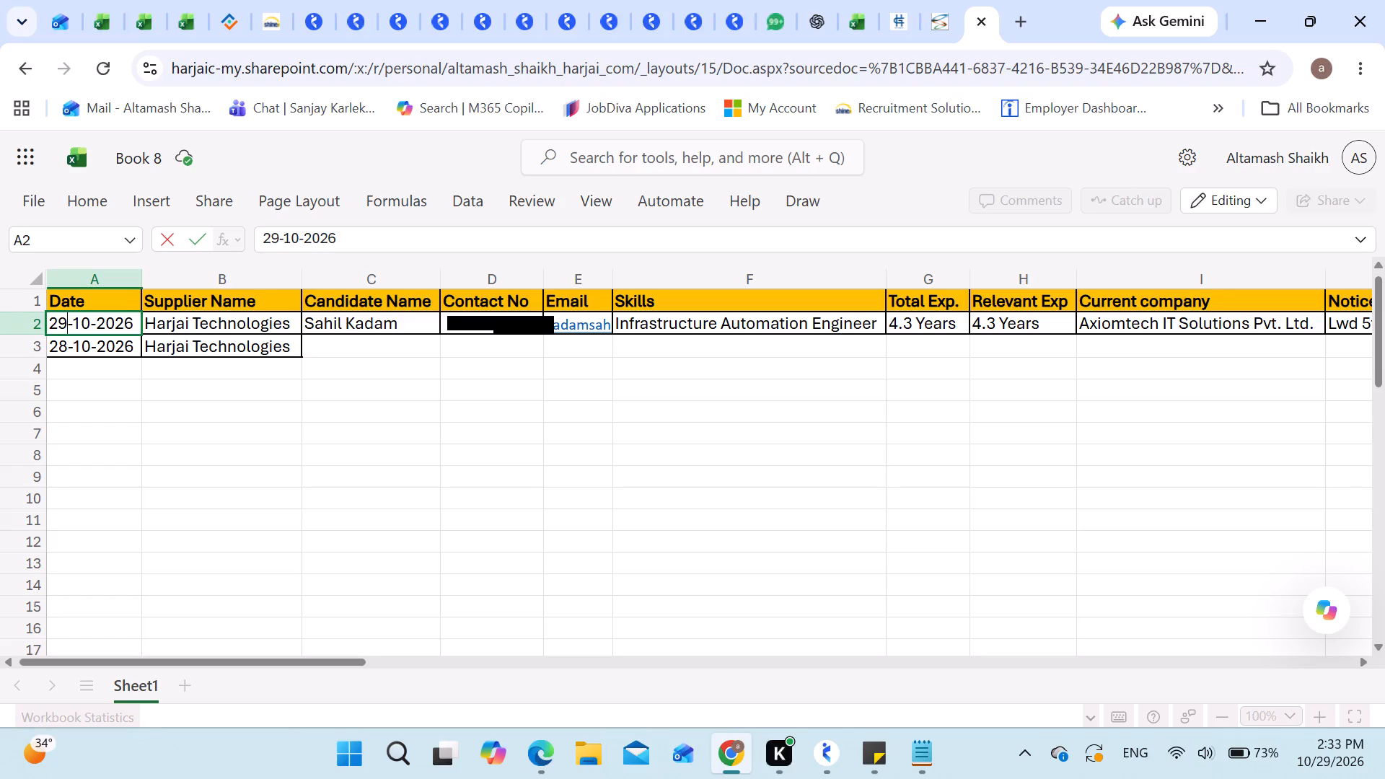
{"action": "key", "text": "Return"}
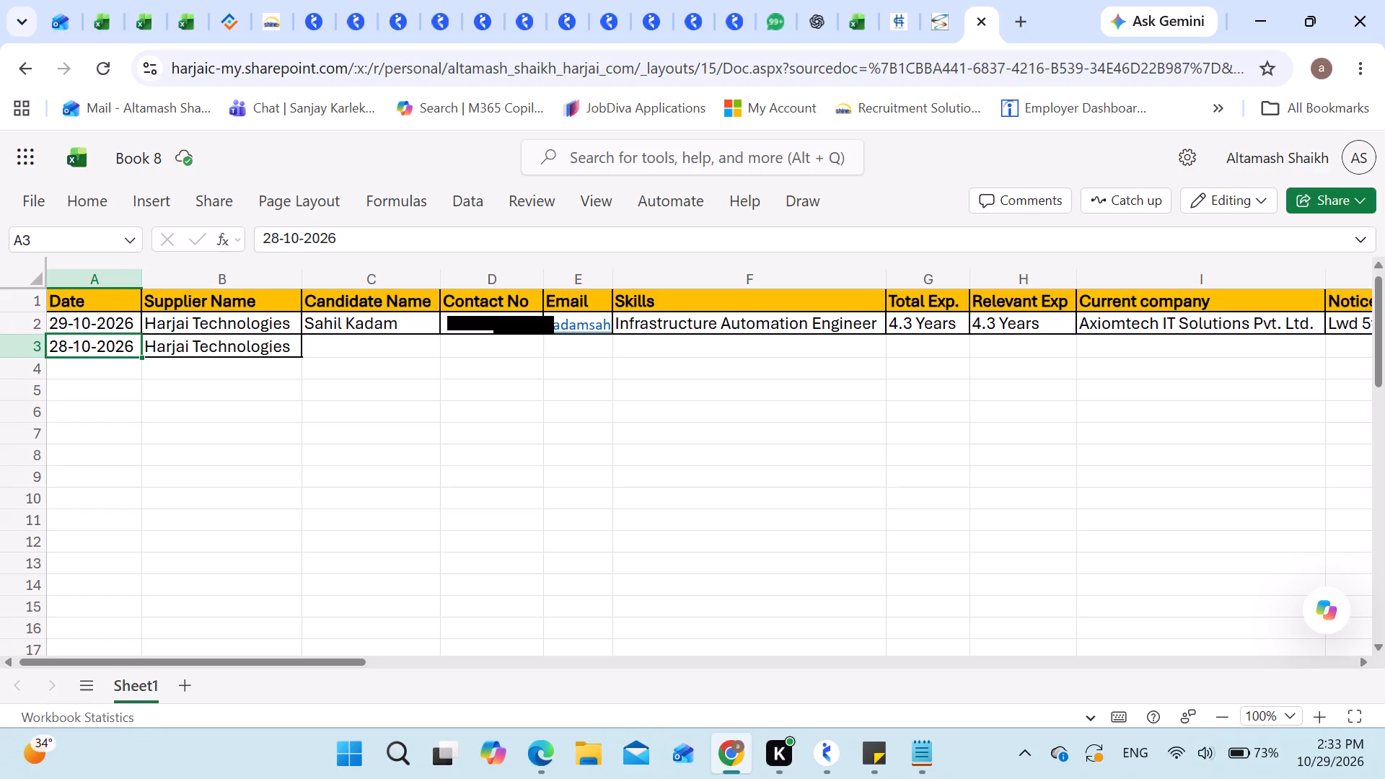
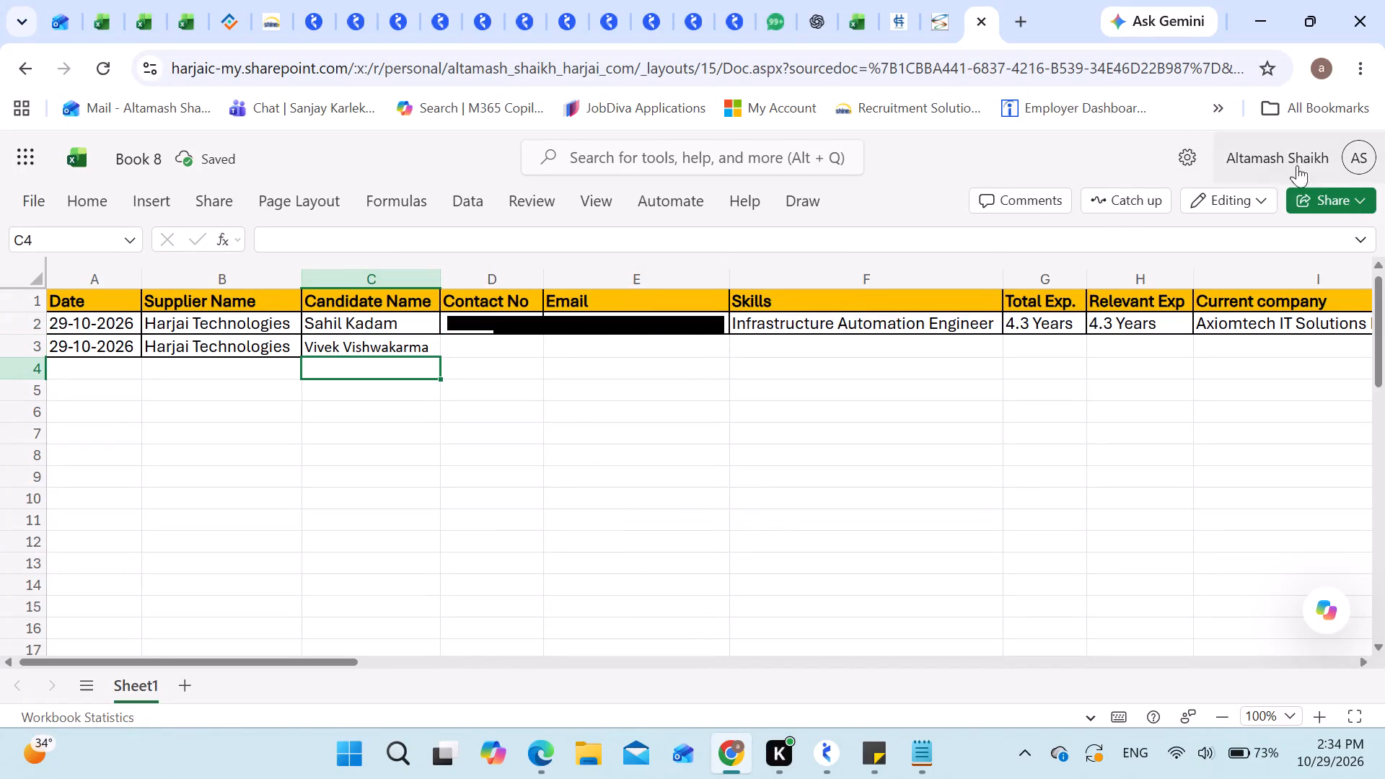
Open the sharing options for the Book 8 workbook.
{"action": "left_click", "coordinate": [1337, 201]}
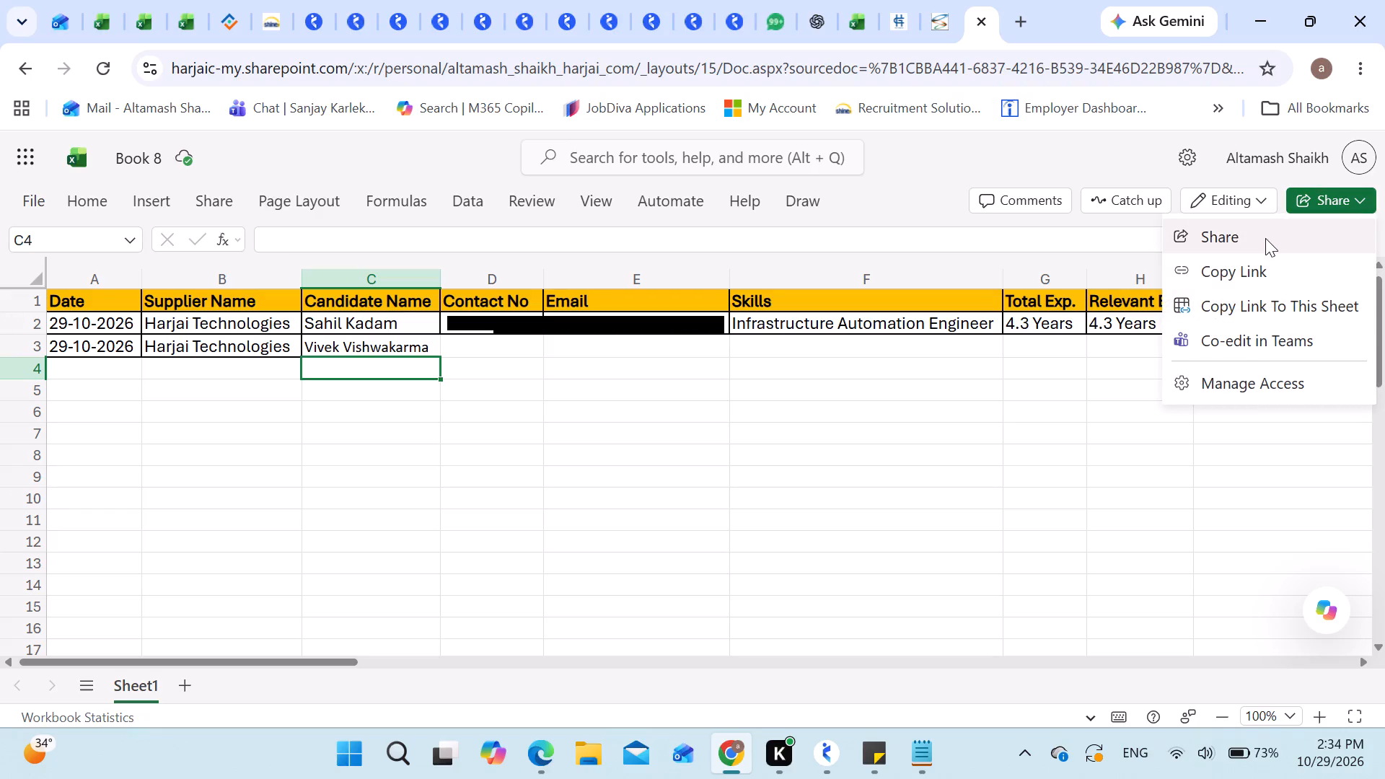
Share the Book 8 workbook with the colleague found by searching "lax", and send the invitation with edit access.
{"action": "left_click", "coordinate": [1265, 238]}
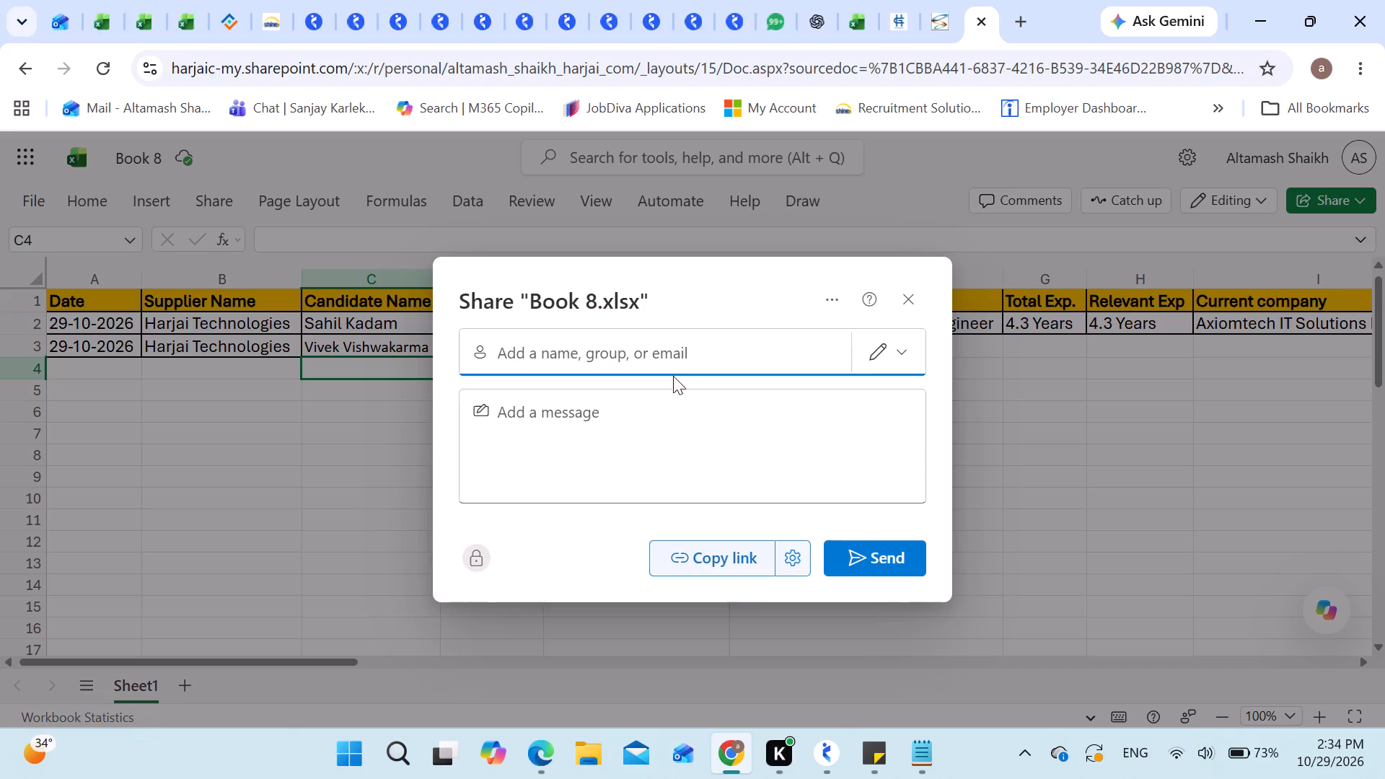
{"action": "key", "text": "l"}
{"action": "type", "text": "ax"}
{"action": "left_click", "coordinate": [624, 408]}
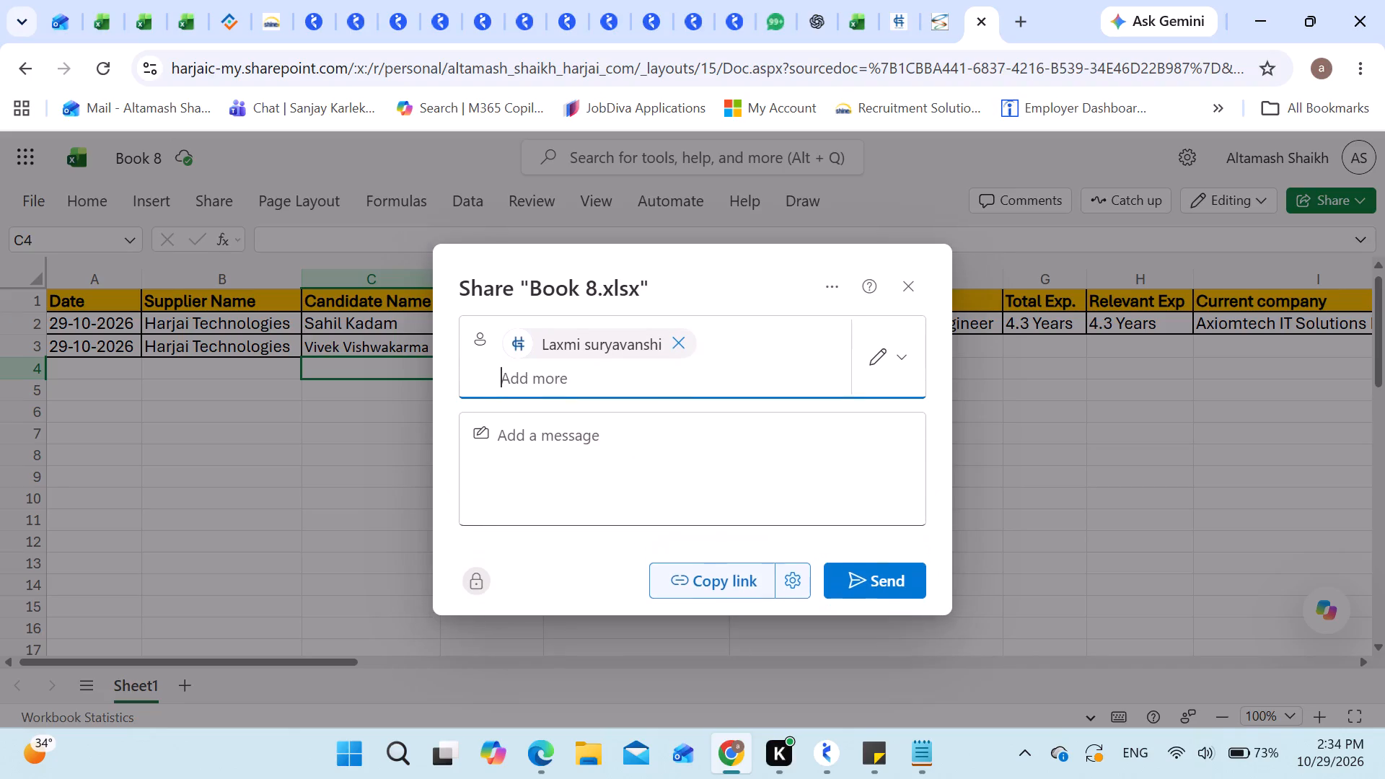
{"action": "left_click", "coordinate": [881, 576]}
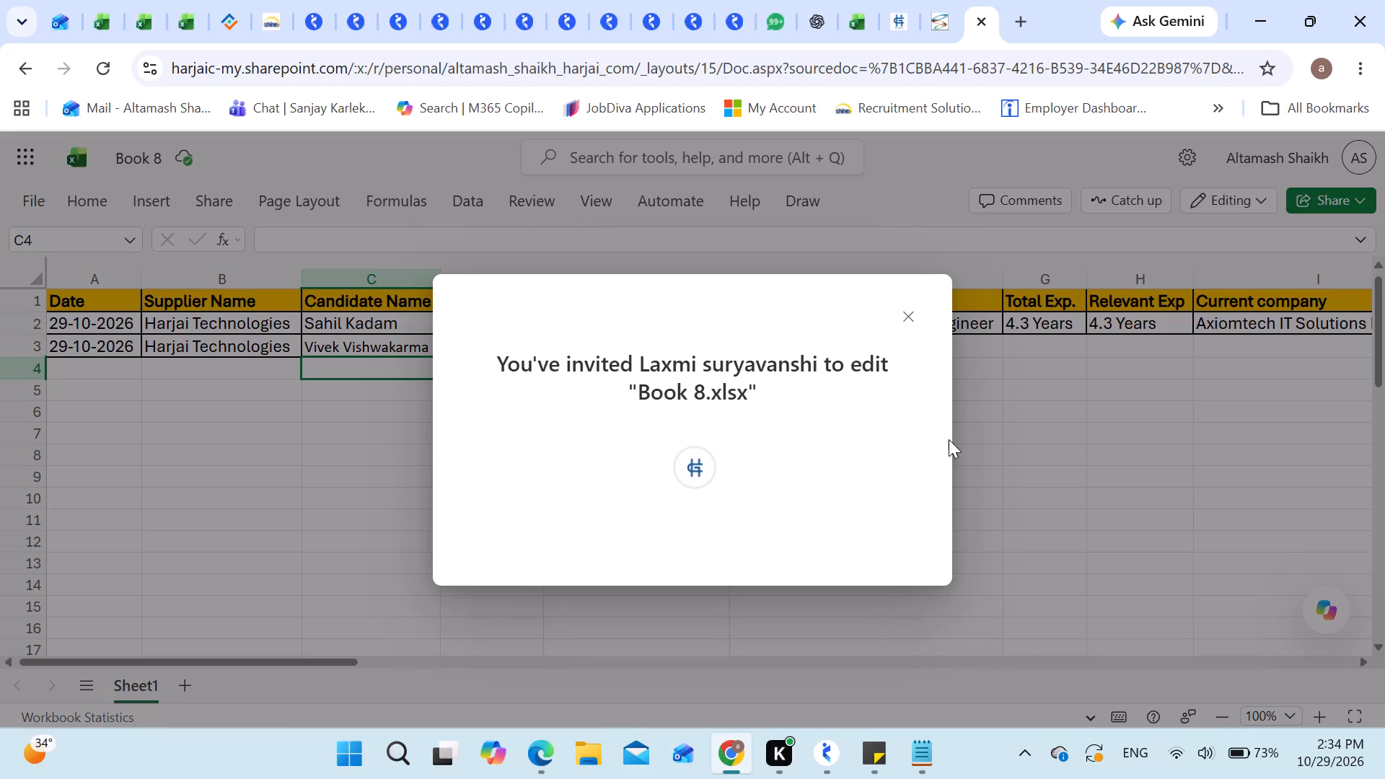
{"action": "left_click", "coordinate": [1021, 412]}
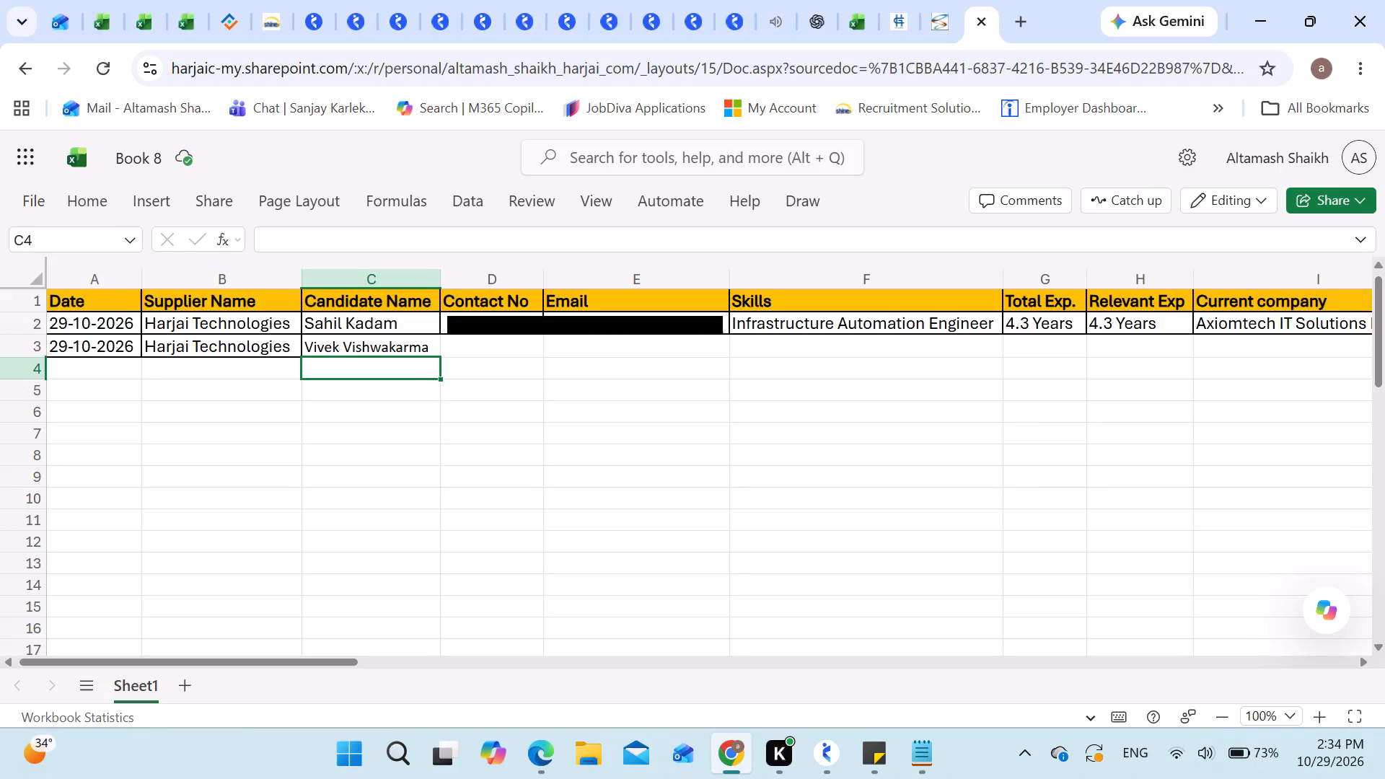
Accept the notice about Excel keyboard shortcuts and return to the Contact No column of the candidate sheet.
{"action": "left_click", "coordinate": [498, 348]}
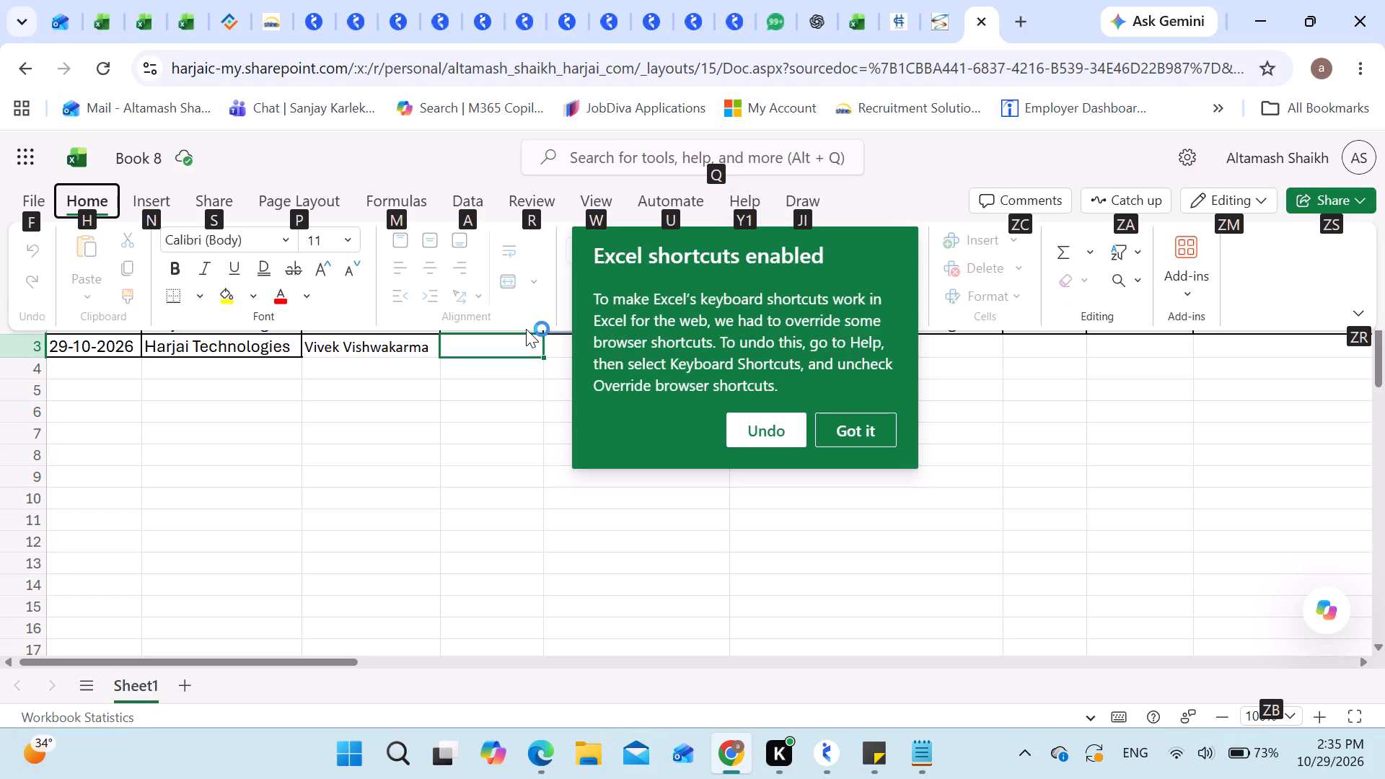
{"action": "left_click", "coordinate": [843, 431]}
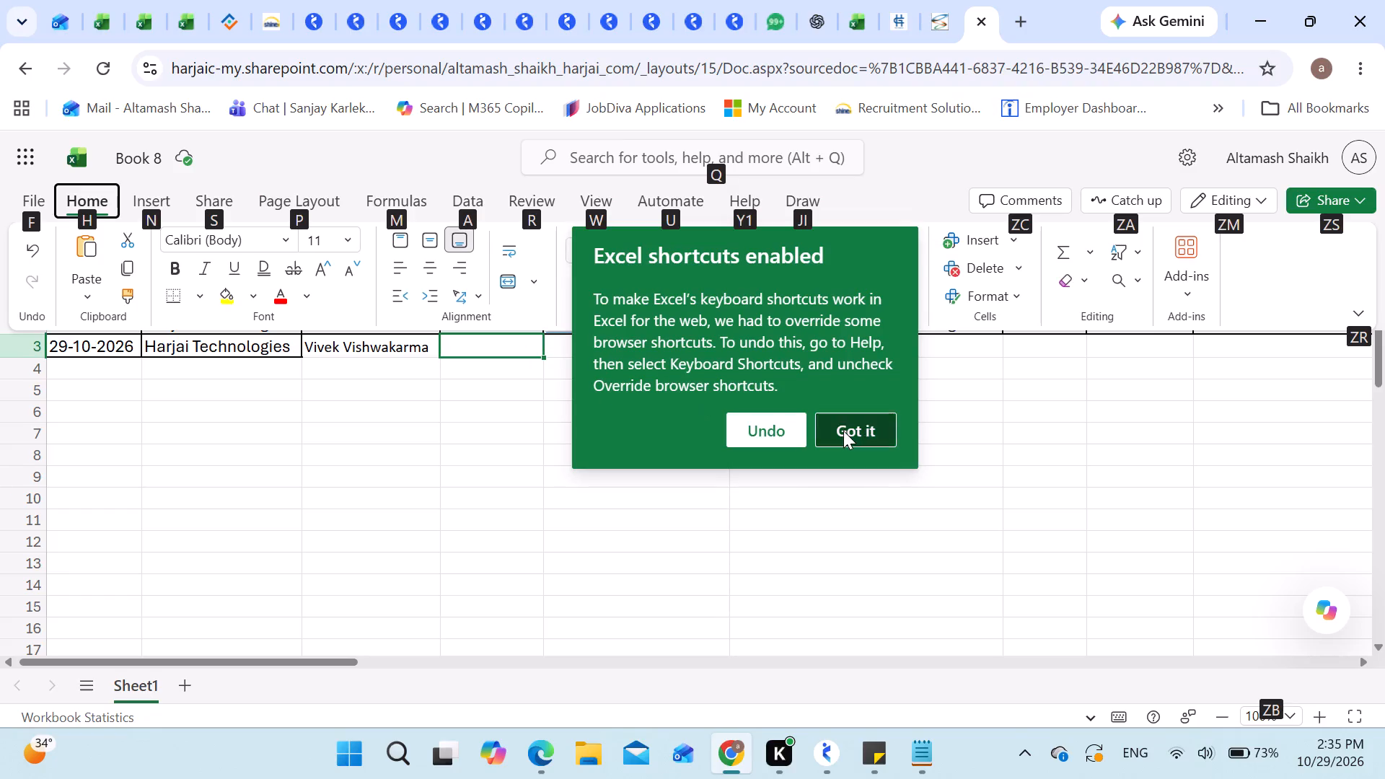
{"action": "scroll", "coordinate": [455, 413], "scroll_direction": "up", "scroll_amount": 3}
{"action": "left_click", "coordinate": [486, 395]}
{"action": "scroll", "coordinate": [495, 393], "scroll_direction": "up", "scroll_amount": 2}
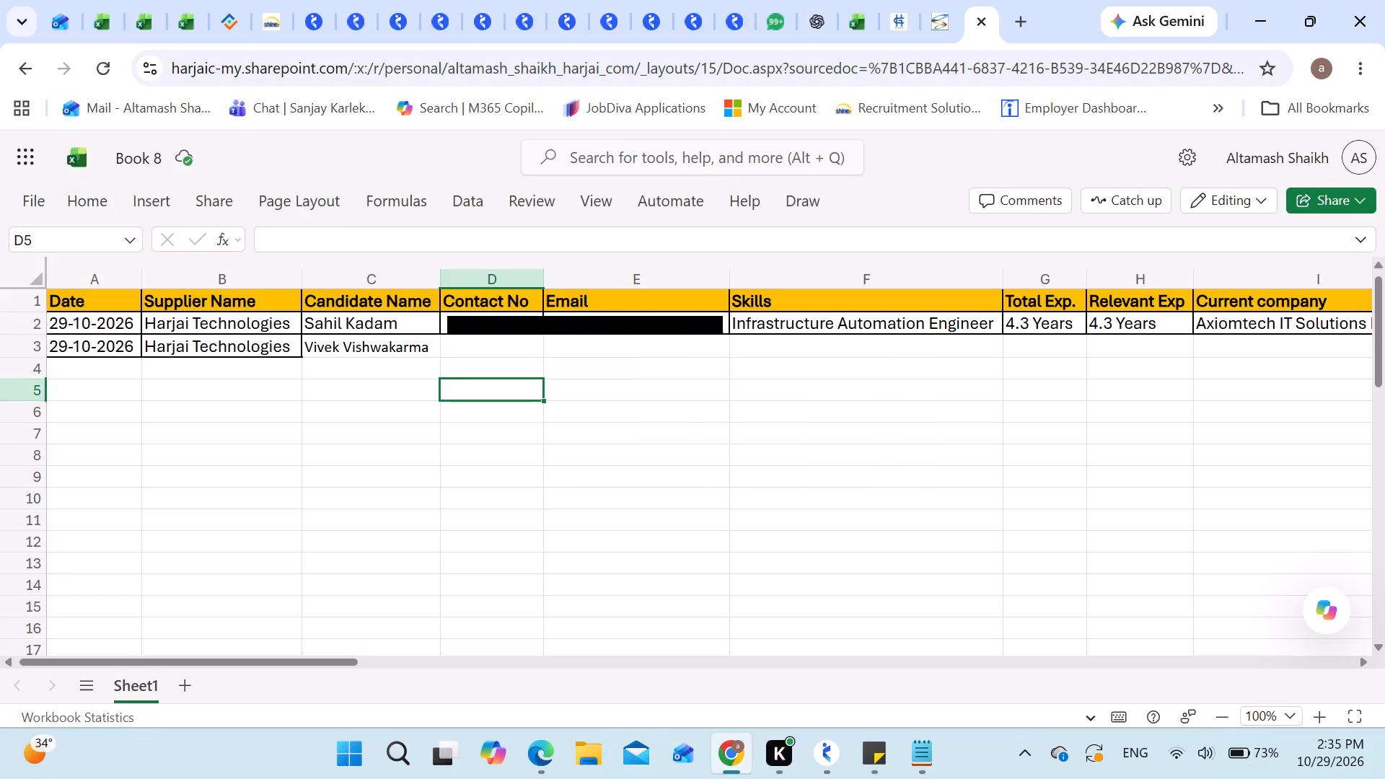
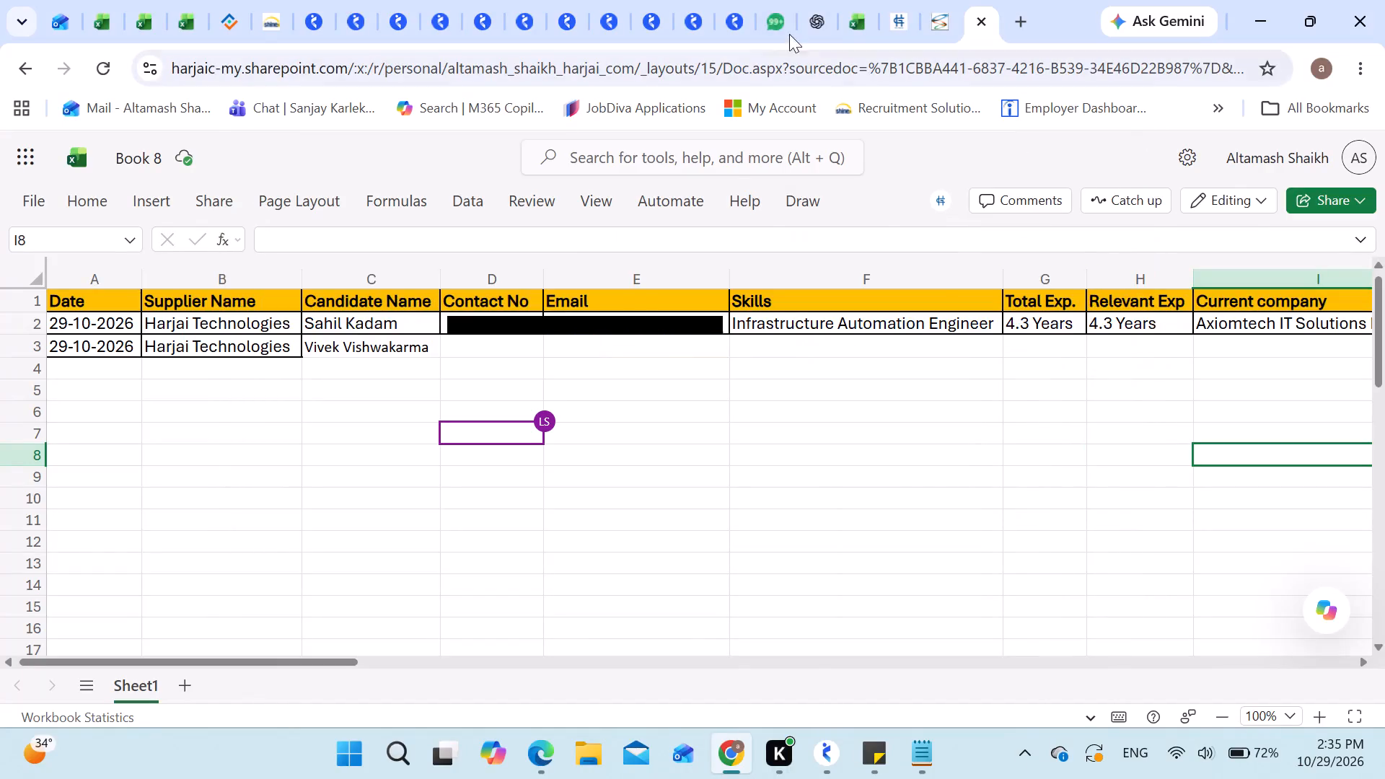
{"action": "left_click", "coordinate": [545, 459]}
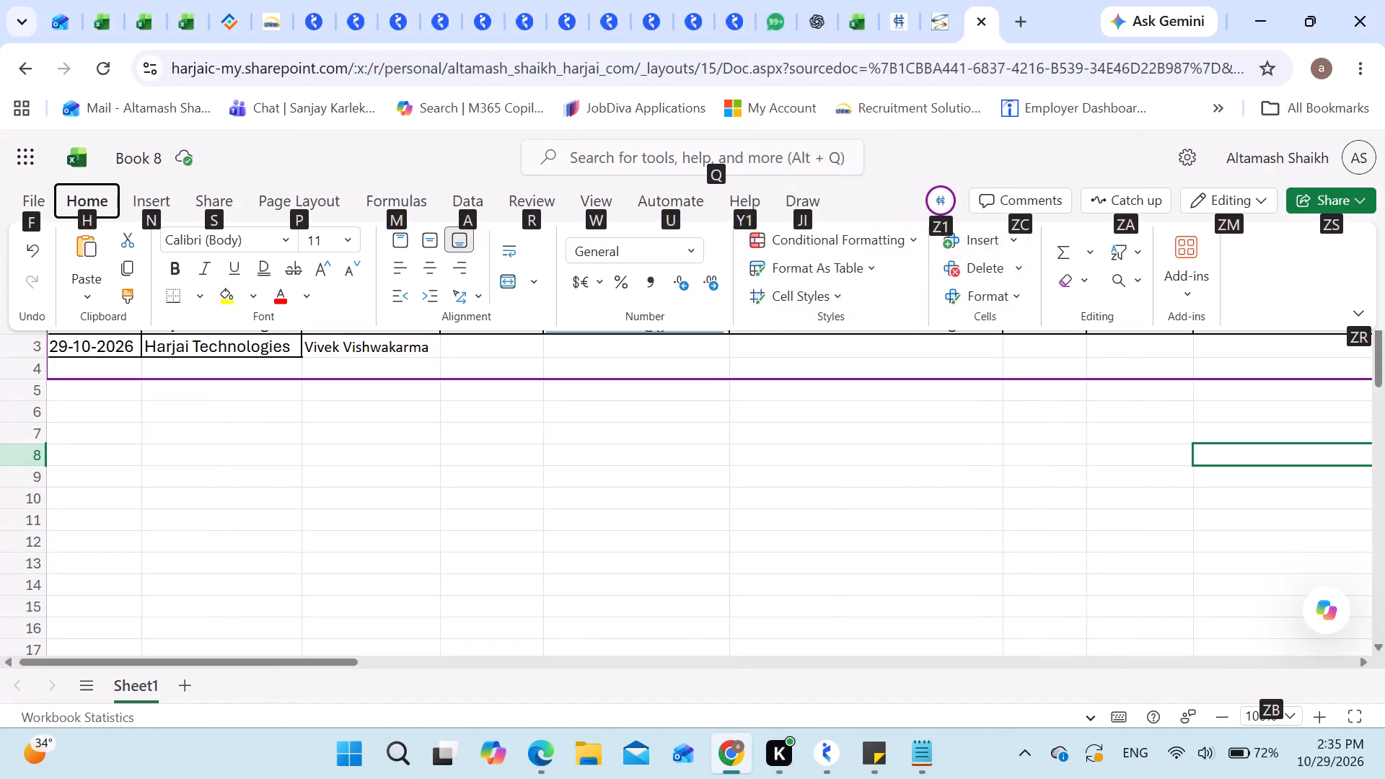
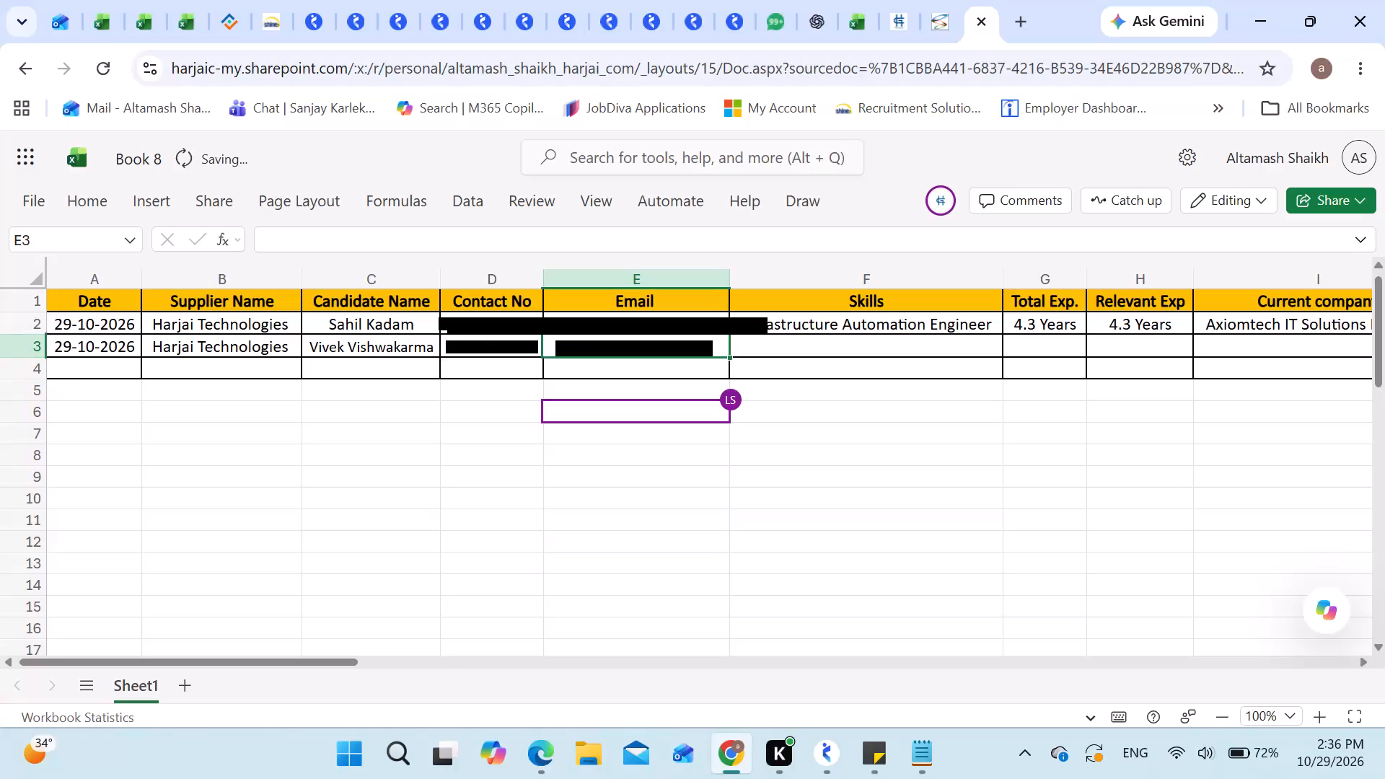
Edit the second candidate's contact number in cell D3, deleting the unneeded characters inside it.
{"action": "double_click", "coordinate": [483, 348]}
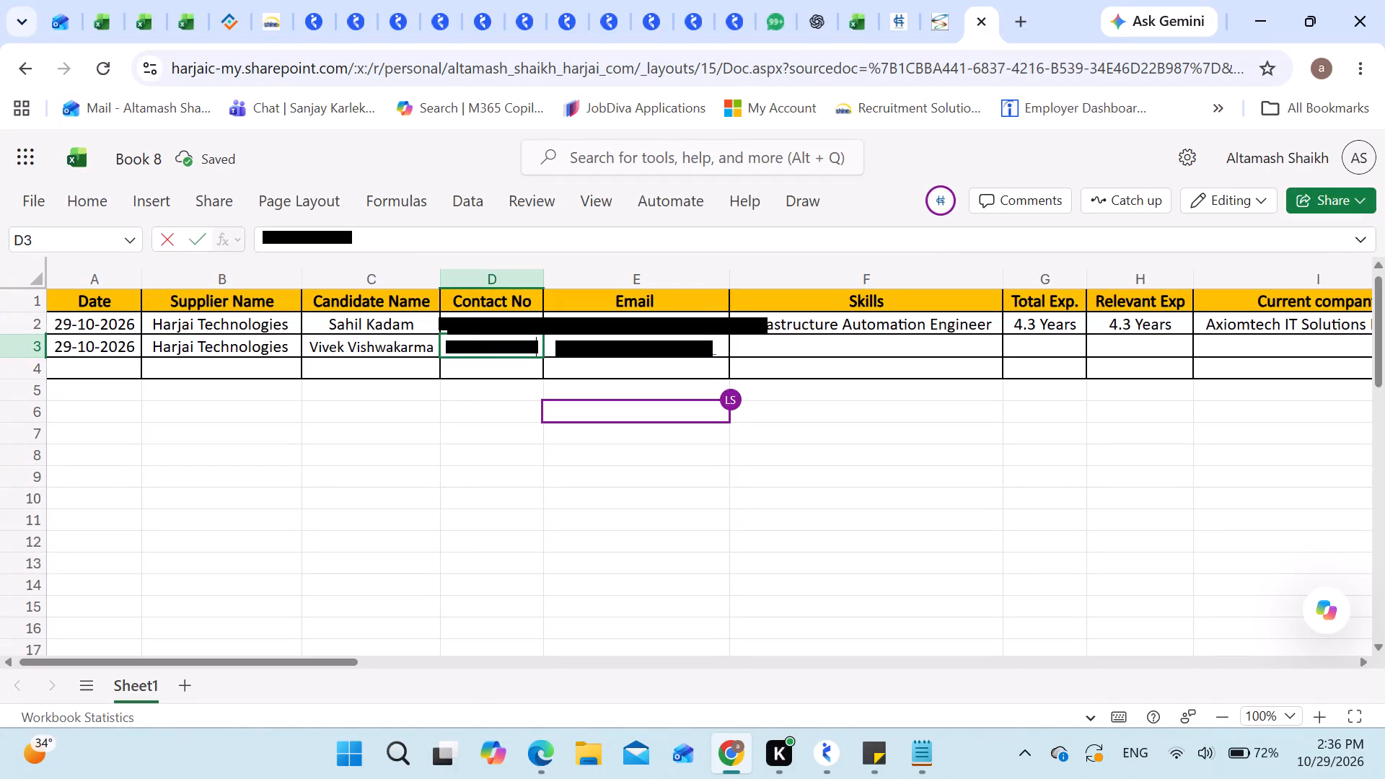
{"action": "left_click", "coordinate": [473, 348]}
{"action": "key", "text": "equal"}
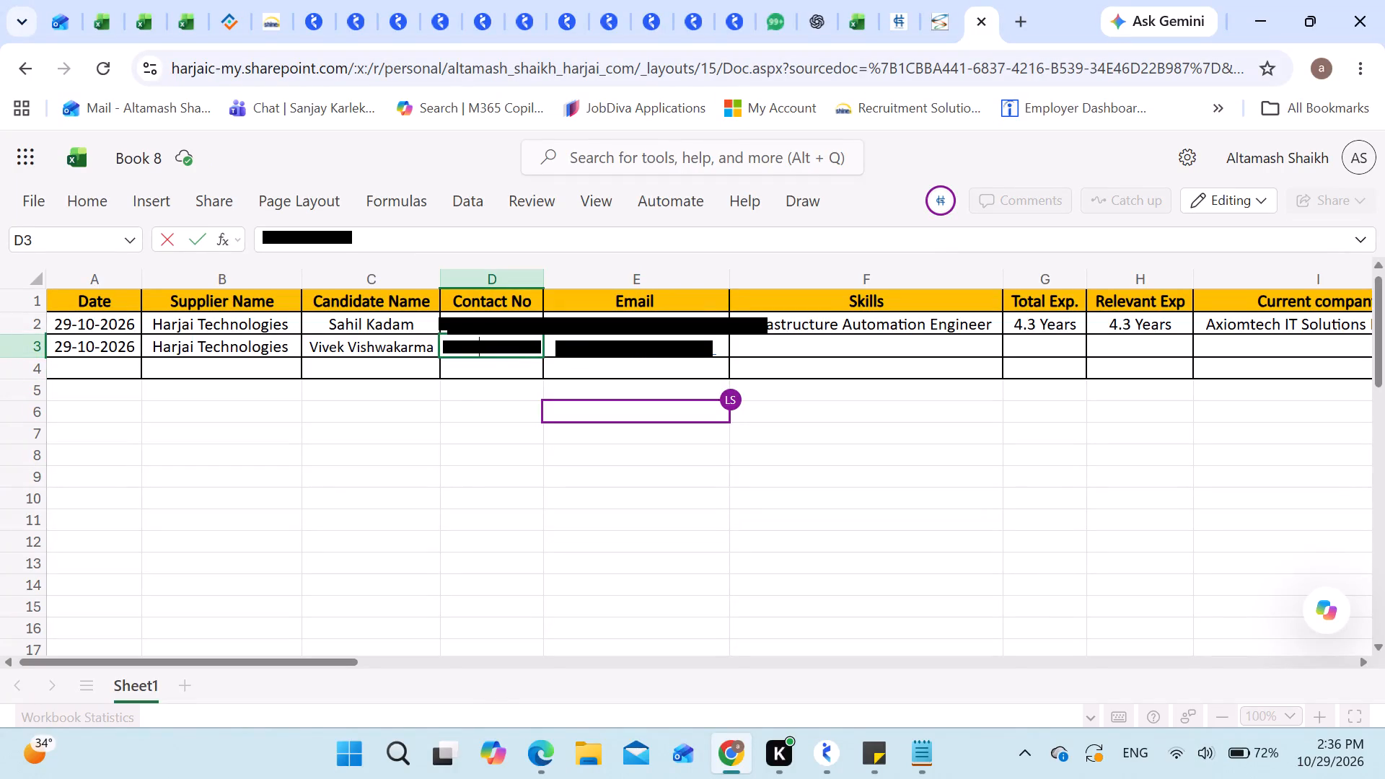
{"action": "key", "text": "BackSpace"}
{"action": "key", "text": "BackSpace"}
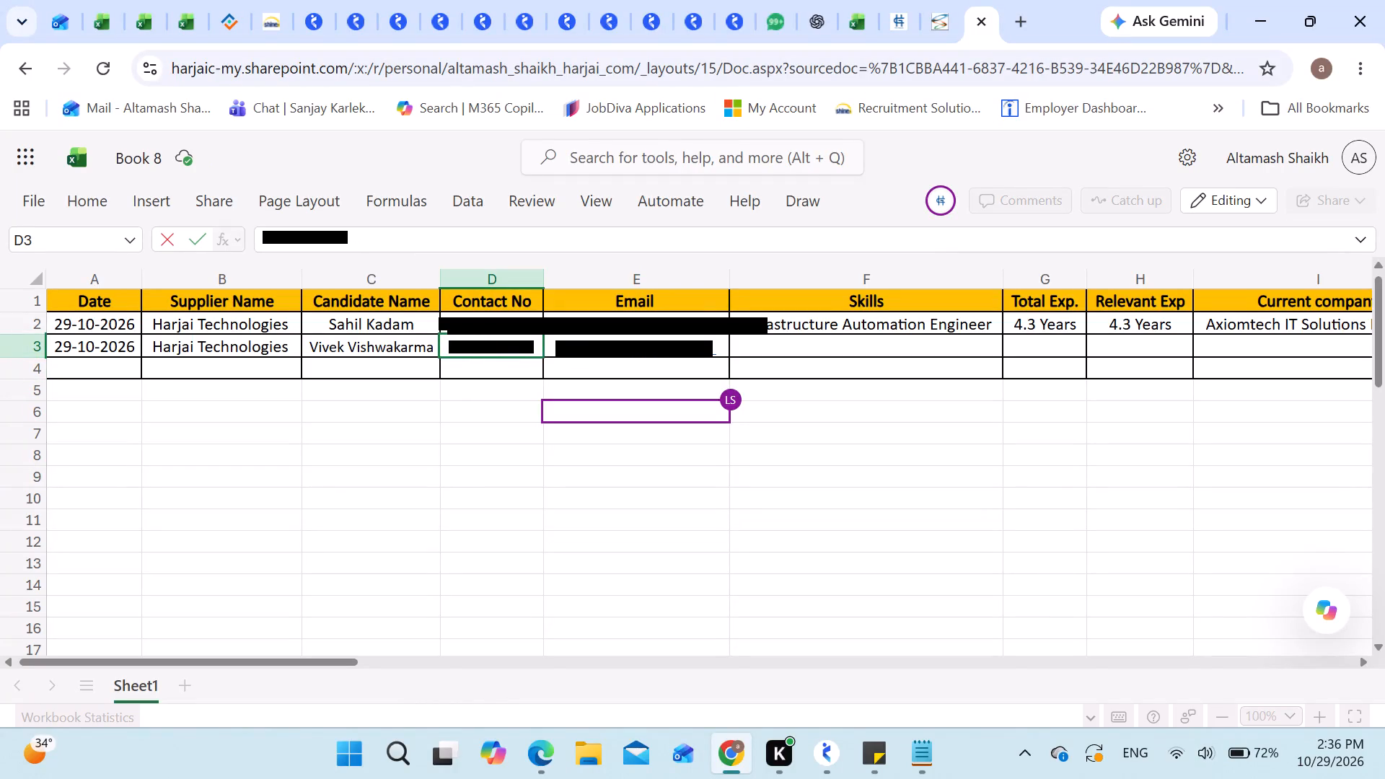
{"action": "left_click", "coordinate": [504, 348]}
{"action": "key", "text": "BackSpace"}
{"action": "left_click", "coordinate": [806, 349]}
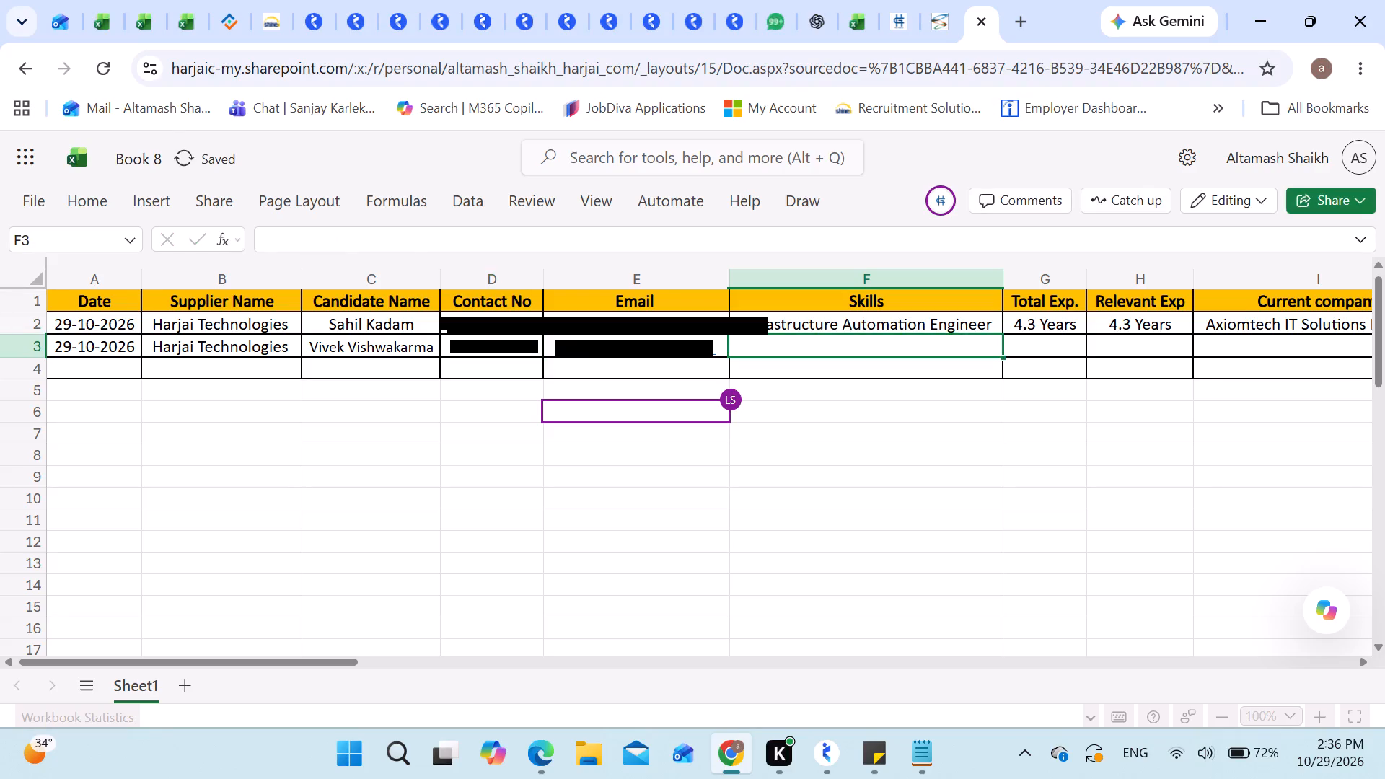
Copy the Skills entry Infrastructure Automation Engineer from cell F2.
{"action": "left_click", "coordinate": [824, 320]}
{"action": "key", "text": "ctrl+c"}
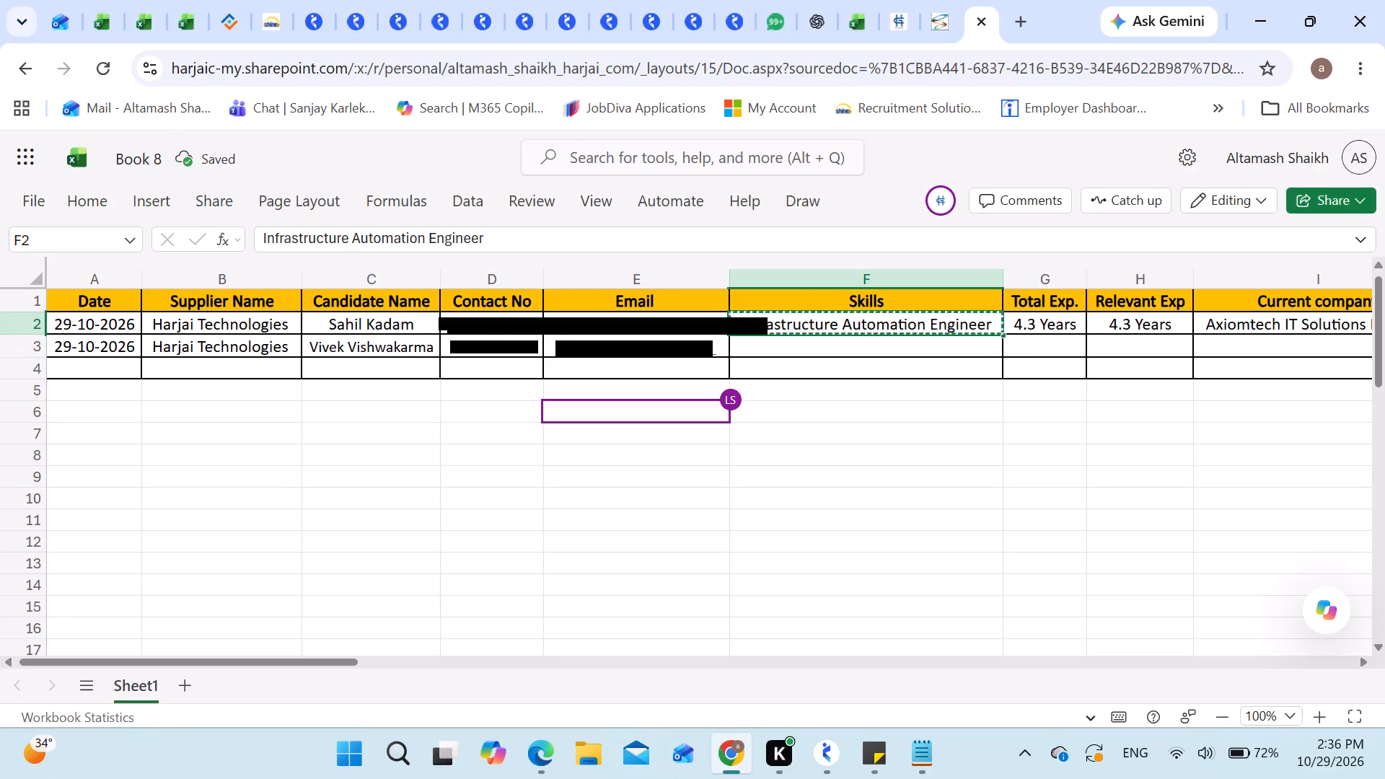
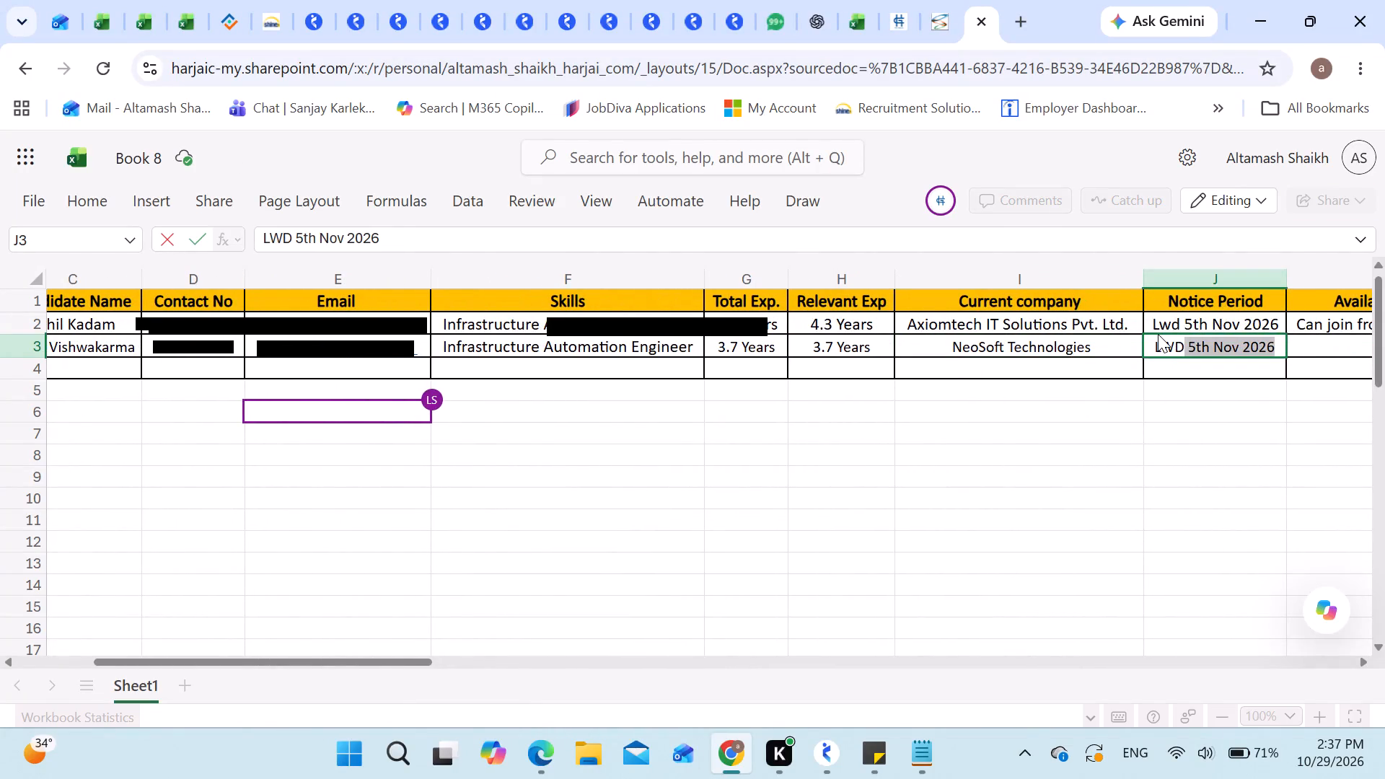
Change the second candidate's Notice Period in row 3 to "LWD 16th Nov 2026".
{"action": "left_click", "coordinate": [1195, 348]}
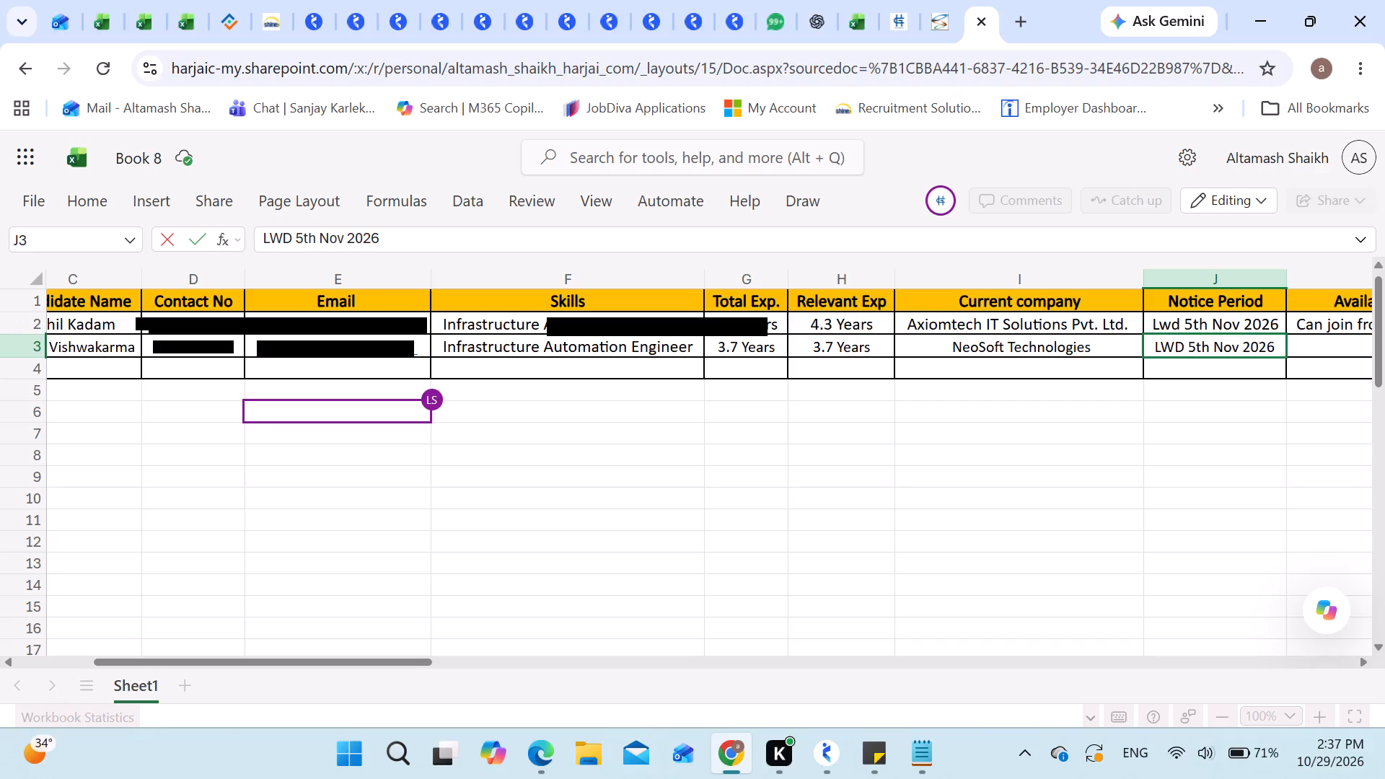
{"action": "key", "text": "BackSpace"}
{"action": "type", "text": "16"}
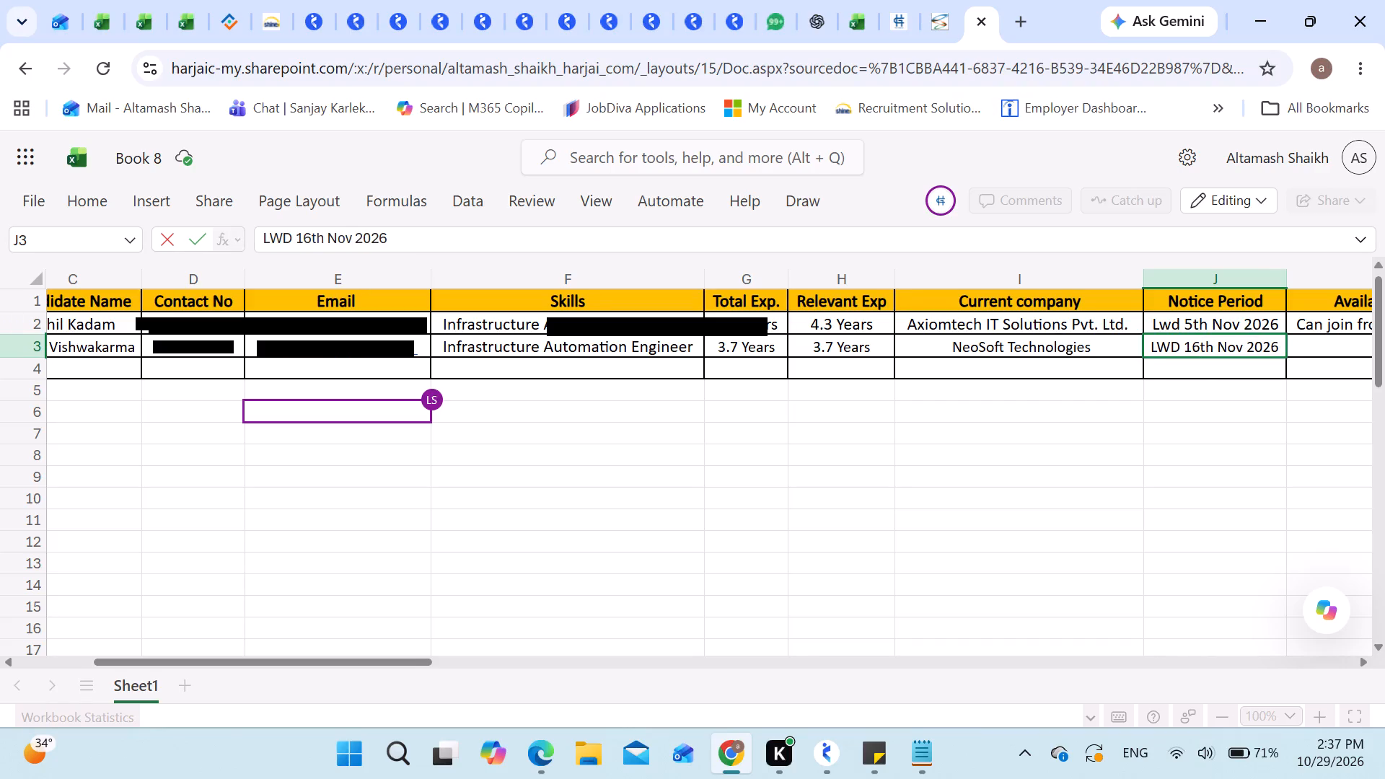
{"action": "left_click", "coordinate": [1306, 340]}
Copy the first candidate's Available to Join entry into the second candidate's row, cell K3.
{"action": "scroll", "coordinate": [1306, 340], "scroll_direction": "left", "scroll_amount": 3}
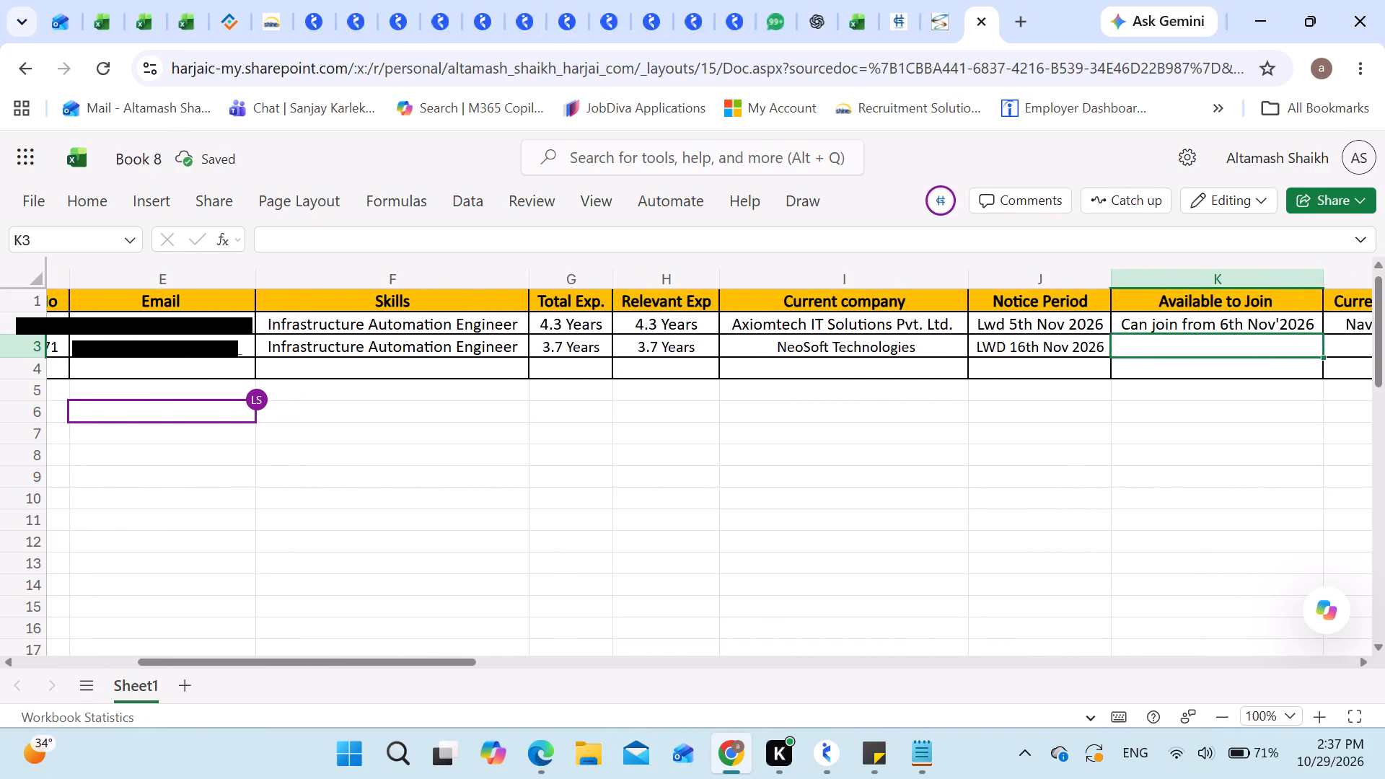
{"action": "left_click", "coordinate": [1153, 326]}
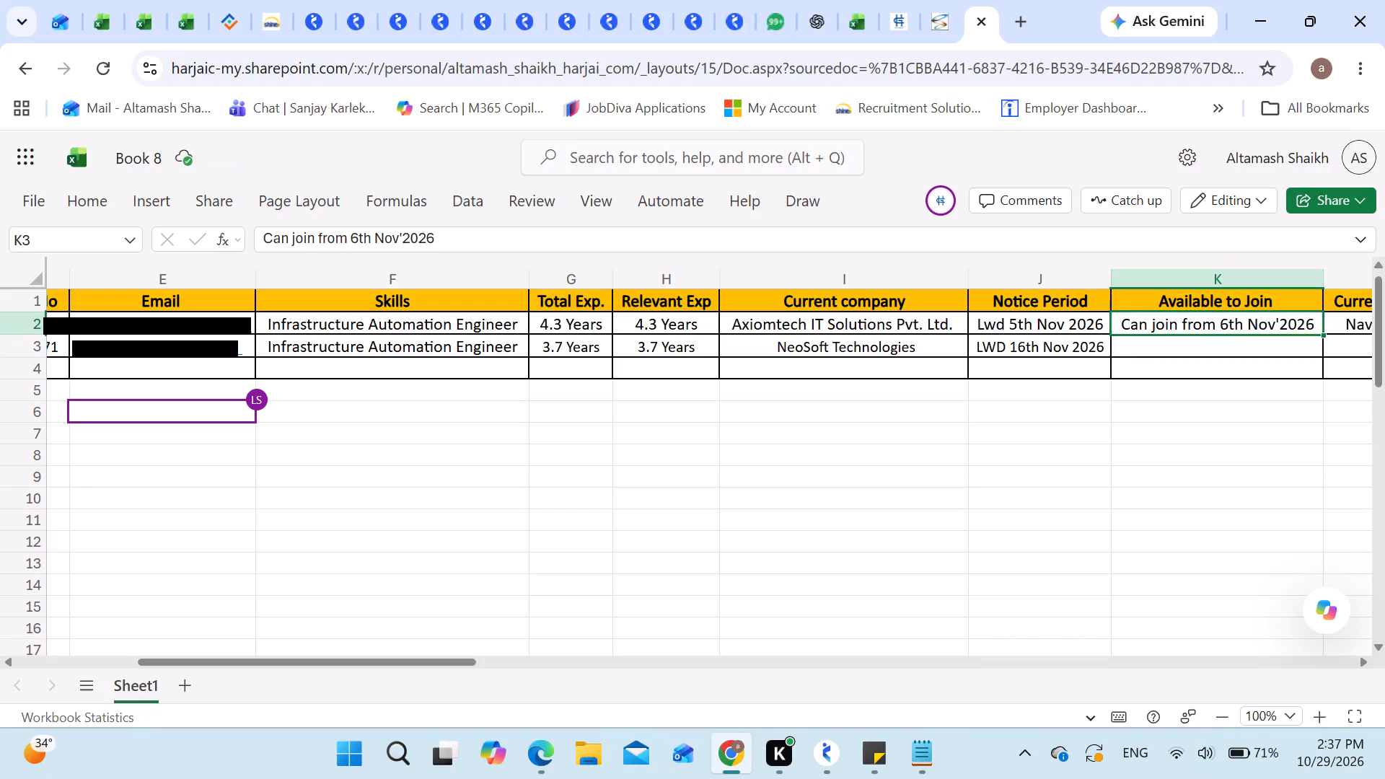
{"action": "key", "text": "ctrl+c"}
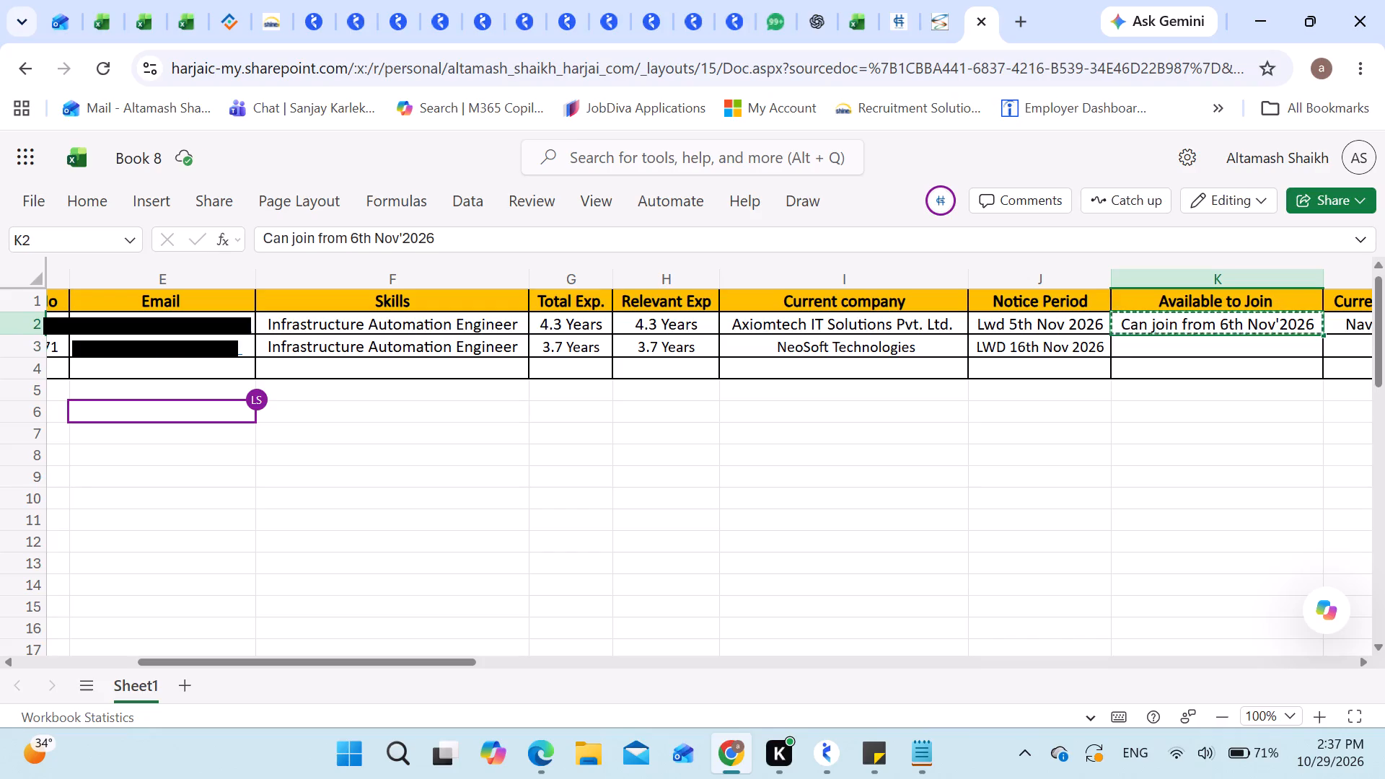
{"action": "left_click", "coordinate": [1130, 355]}
{"action": "key", "text": "ctrl+v"}
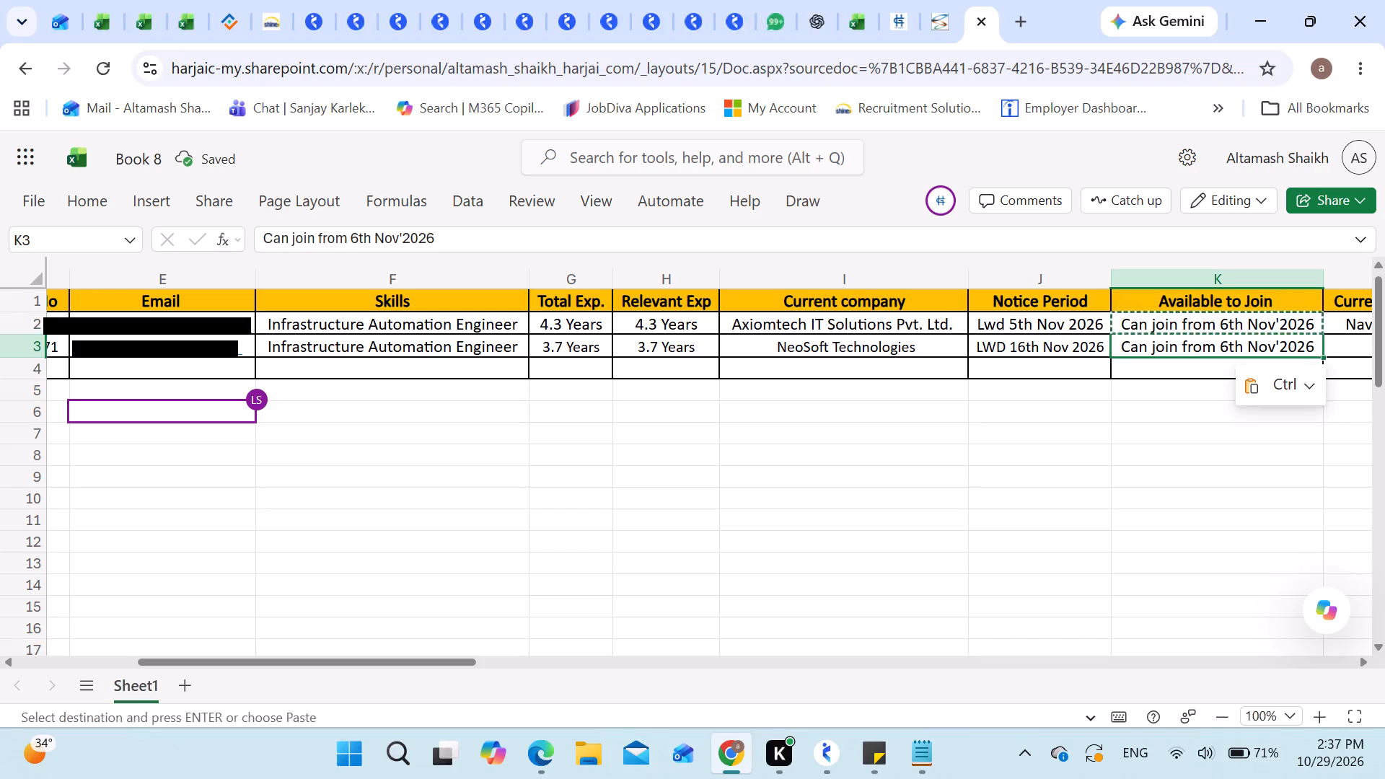
Check the November 2026 calendar and change the second candidate's Available to Join entry to "Can join from 17th Nov'2026".
{"action": "left_click", "coordinate": [1303, 748]}
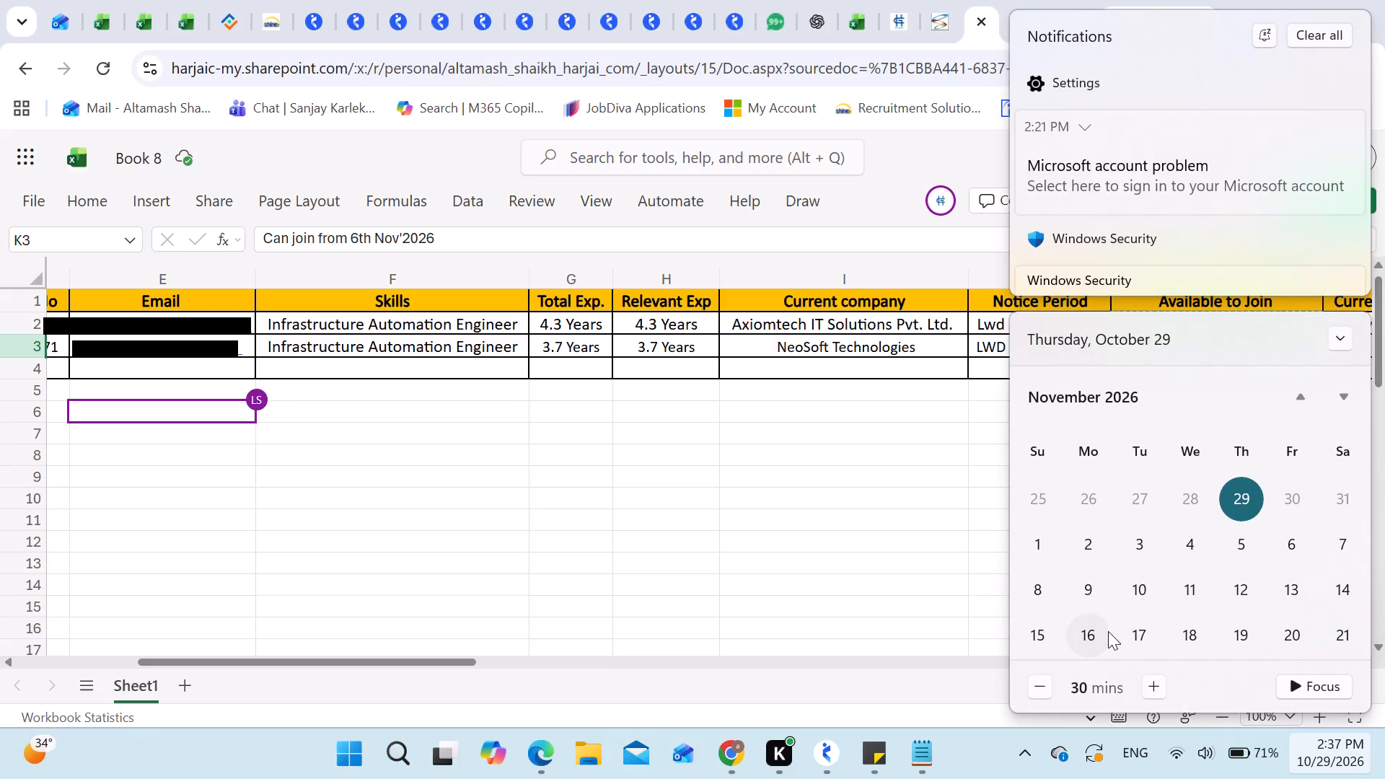
{"action": "left_click", "coordinate": [985, 525]}
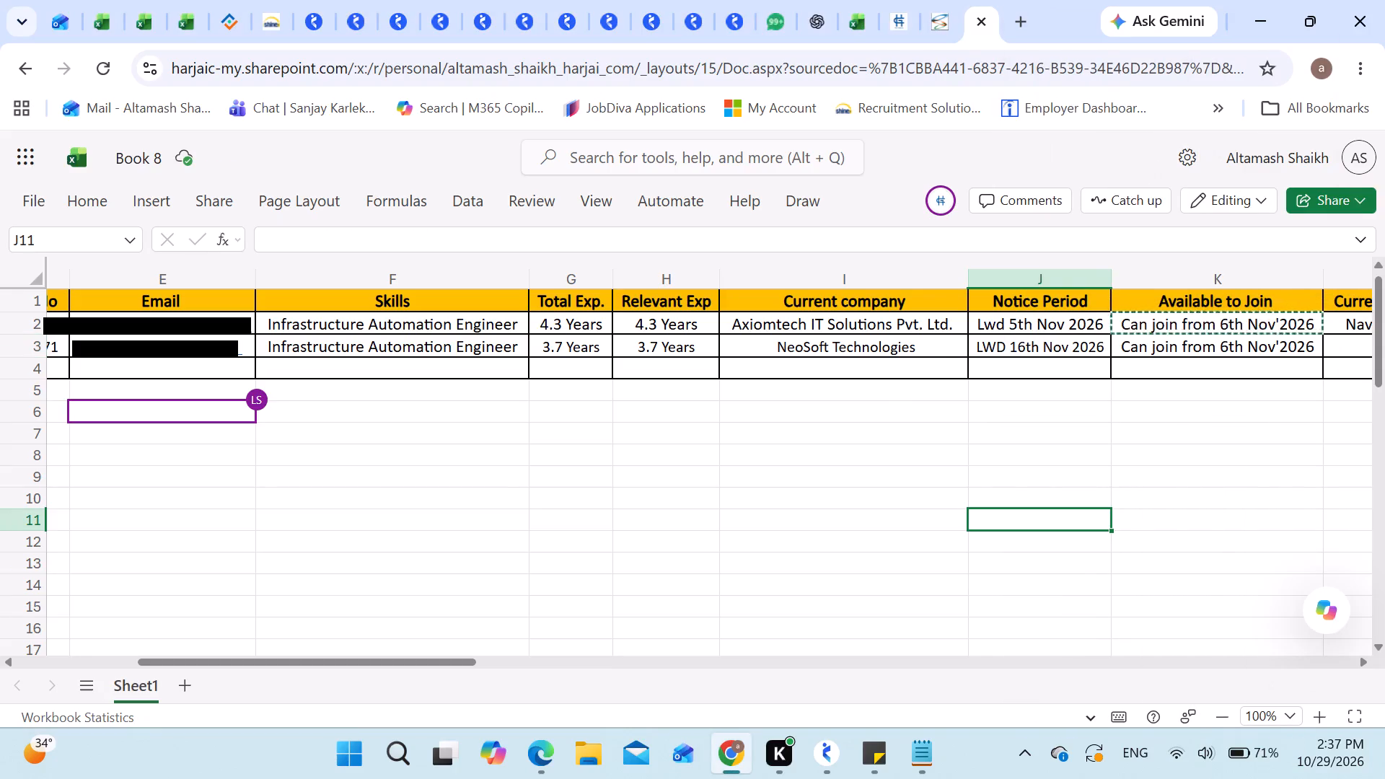
{"action": "double_click", "coordinate": [1231, 350]}
{"action": "left_click", "coordinate": [1225, 348]}
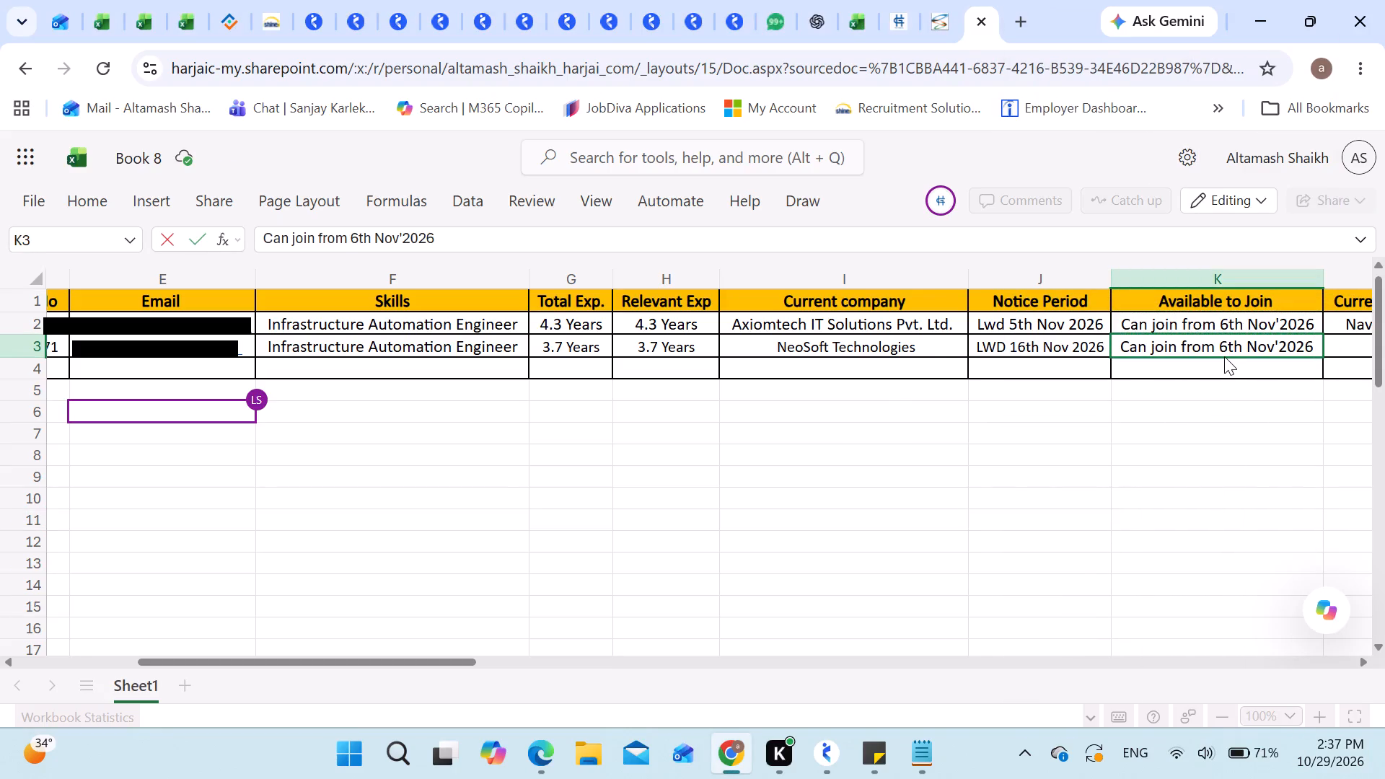
{"action": "key", "text": "BackSpace"}
{"action": "type", "text": "17"}
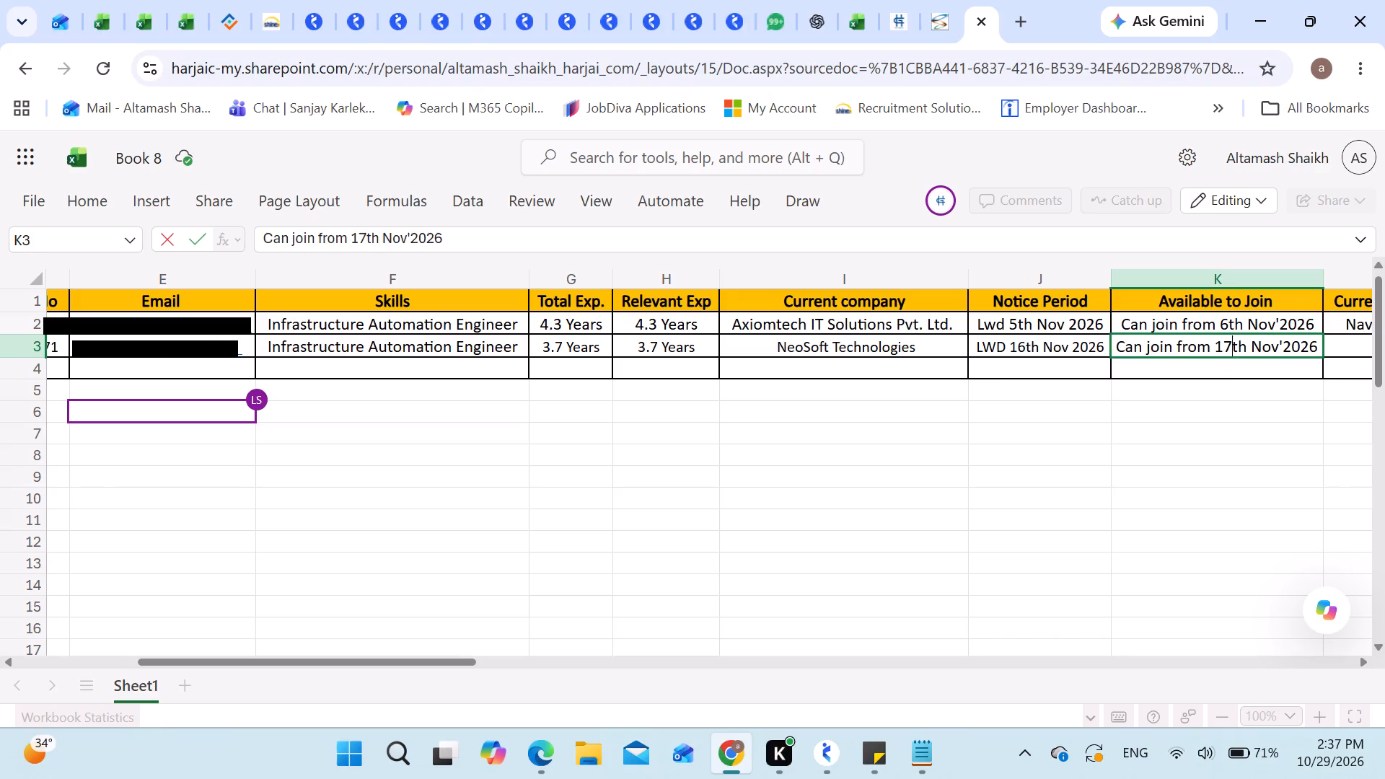
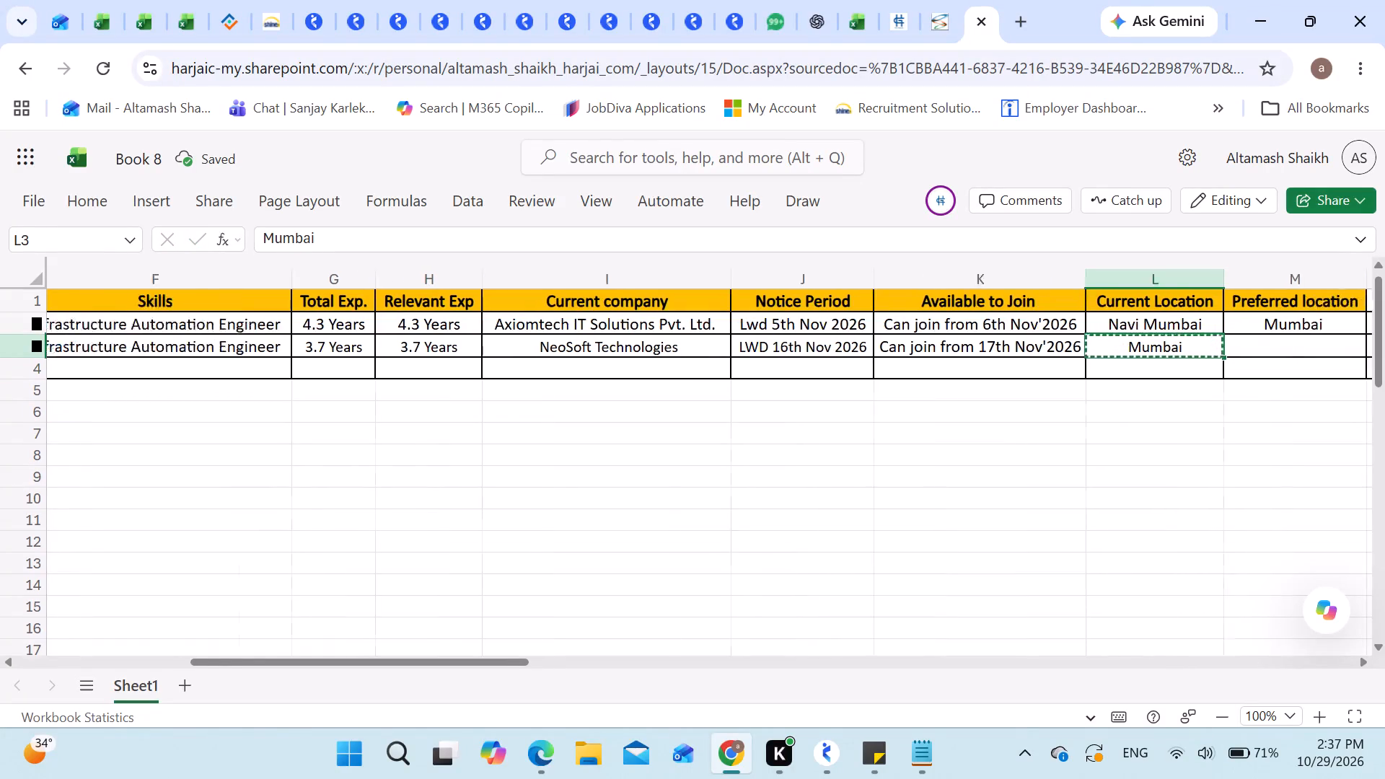
Paste the copied Mumbai entry into the second candidate's Preferred location, cell M3.
{"action": "scroll", "coordinate": [1296, 351], "scroll_direction": "left", "scroll_amount": 1}
{"action": "left_click", "coordinate": [1092, 333]}
{"action": "key", "text": "ctrl+v"}
Copy the formatting of the Supplier Name entry in B2 onto the second candidate's name in C3 with Format Painter.
{"action": "scroll", "coordinate": [944, 362], "scroll_direction": "right", "scroll_amount": 1}
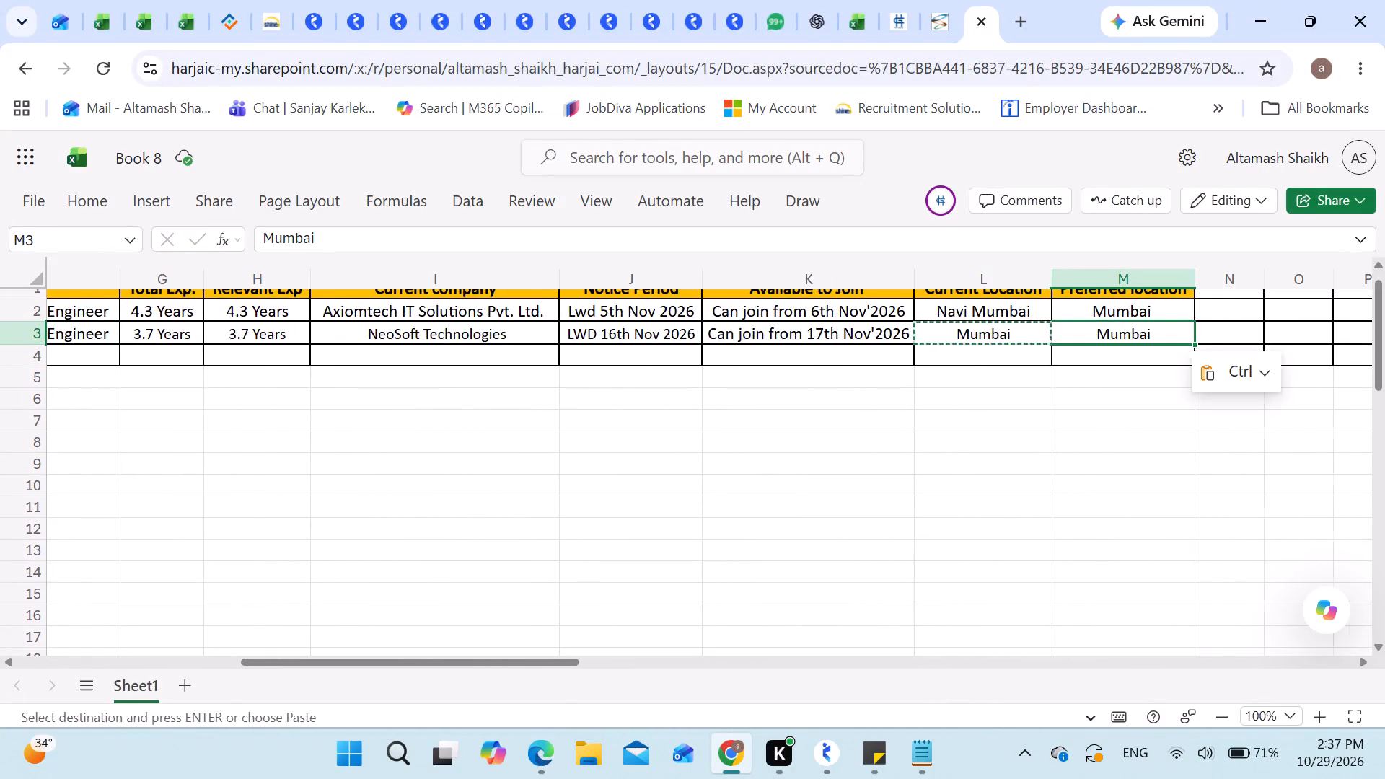
{"action": "scroll", "coordinate": [933, 362], "scroll_direction": "right", "scroll_amount": 5}
{"action": "scroll", "coordinate": [827, 358], "scroll_direction": "right", "scroll_amount": 1}
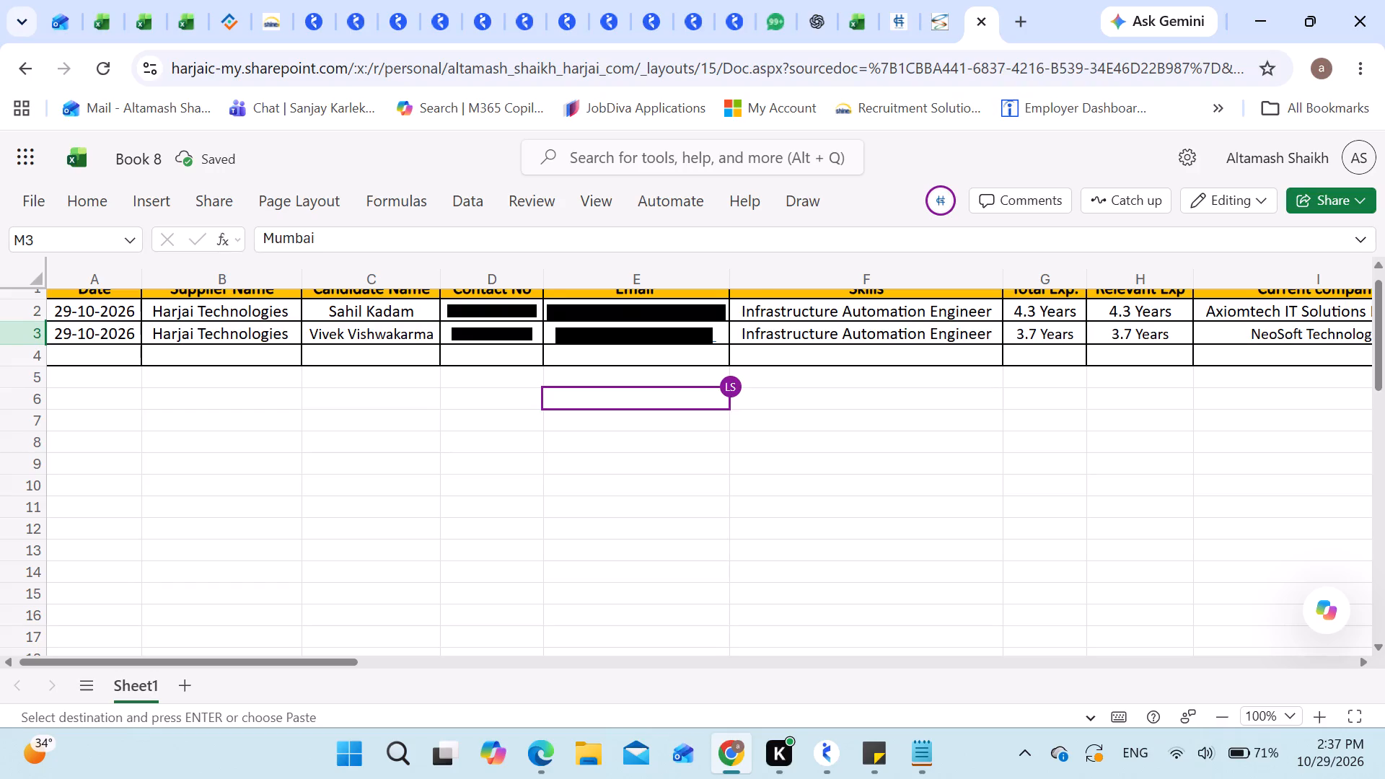
{"action": "scroll", "coordinate": [447, 360], "scroll_direction": "right", "scroll_amount": 1}
{"action": "scroll", "coordinate": [424, 370], "scroll_direction": "up", "scroll_amount": 1}
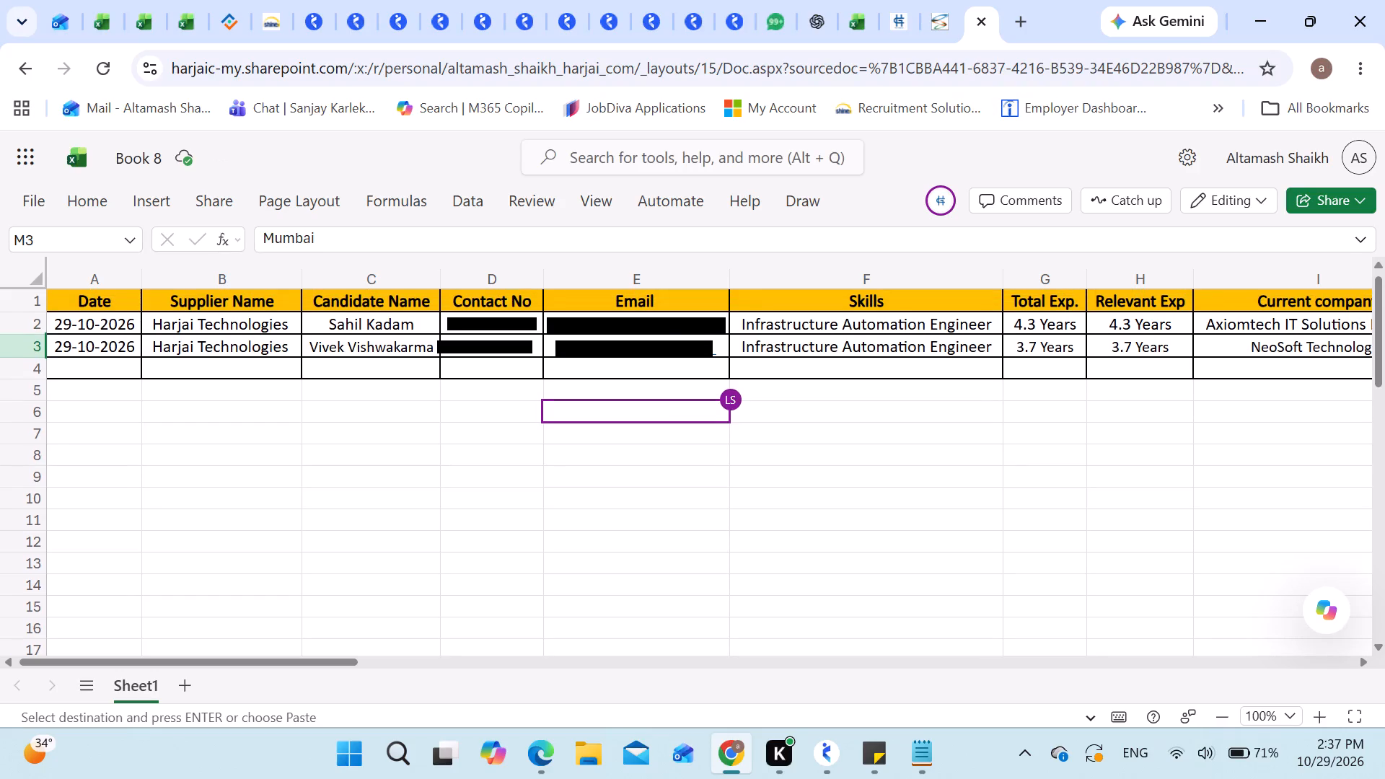
{"action": "left_click", "coordinate": [387, 387]}
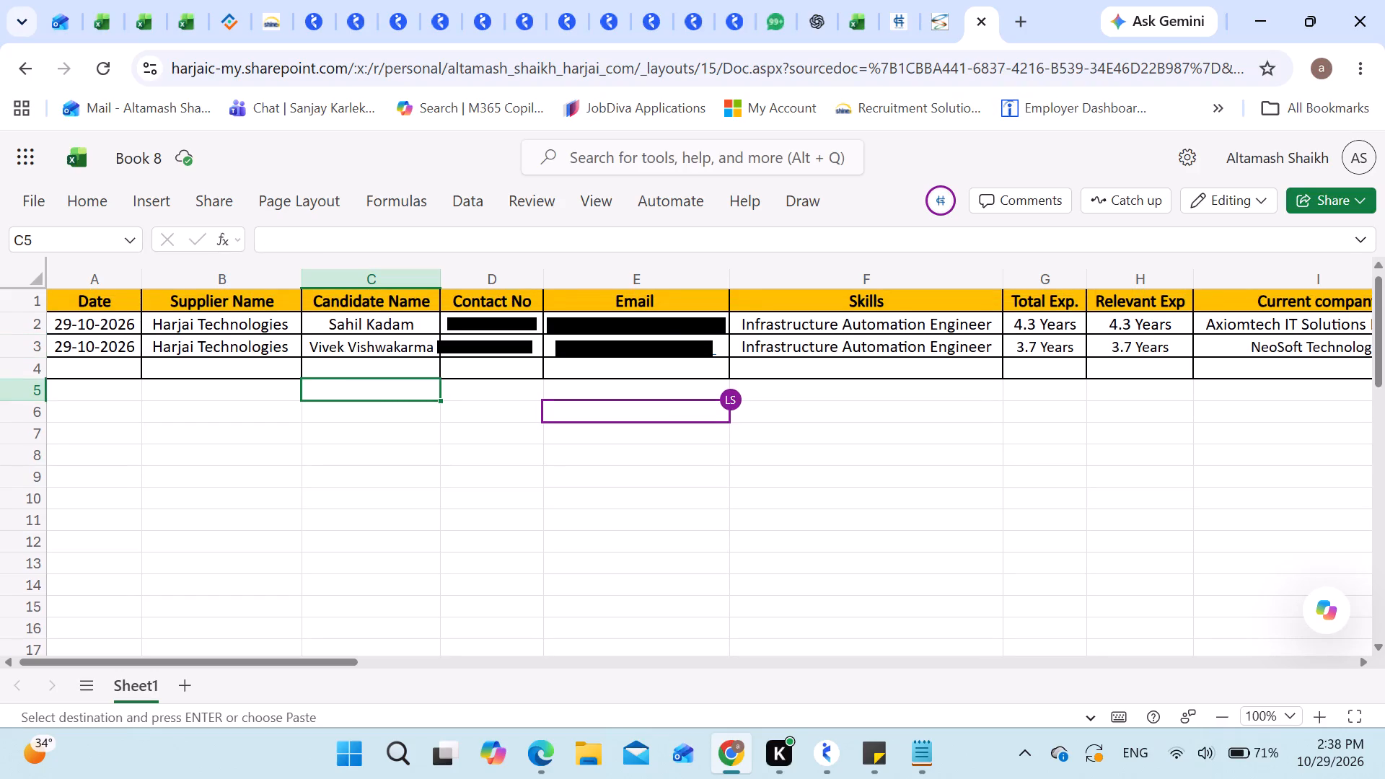
{"action": "left_click", "coordinate": [237, 326]}
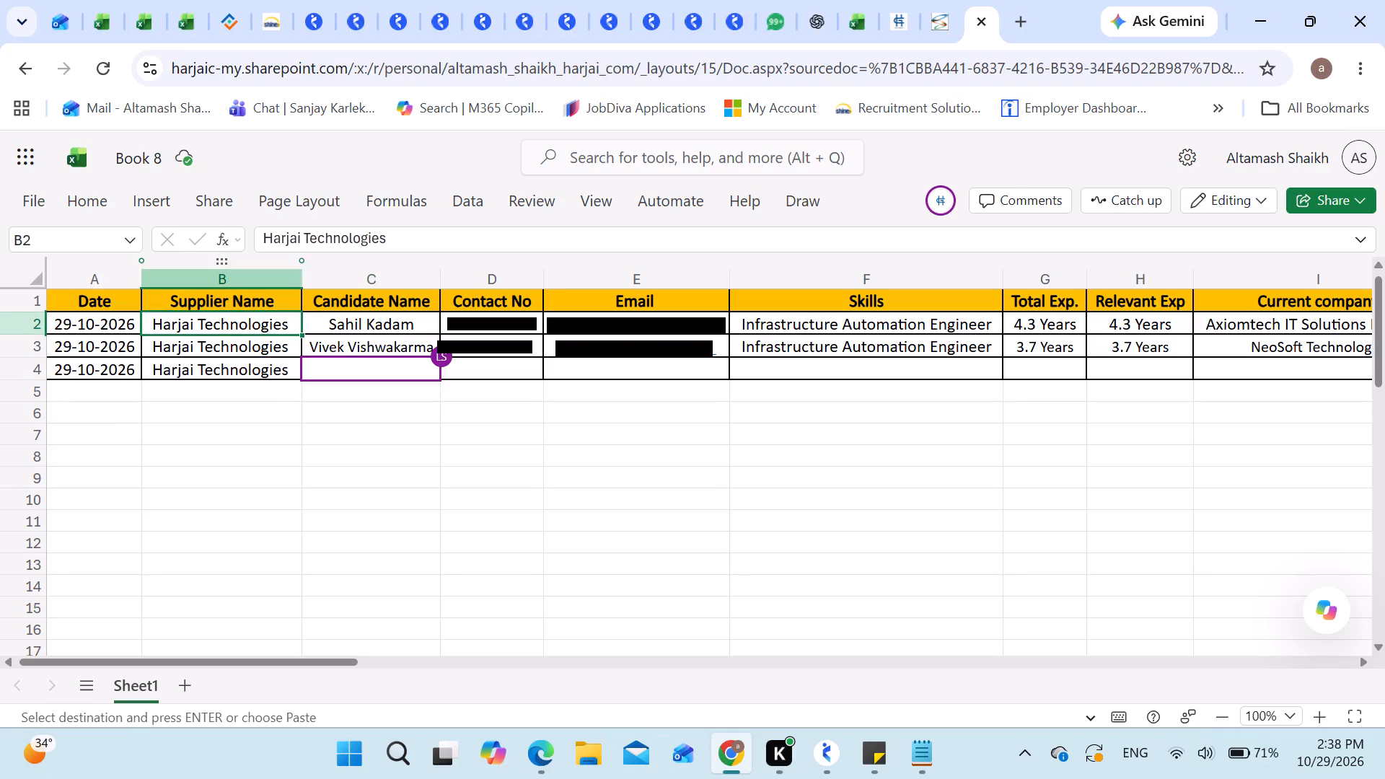
{"action": "left_click", "coordinate": [130, 302]}
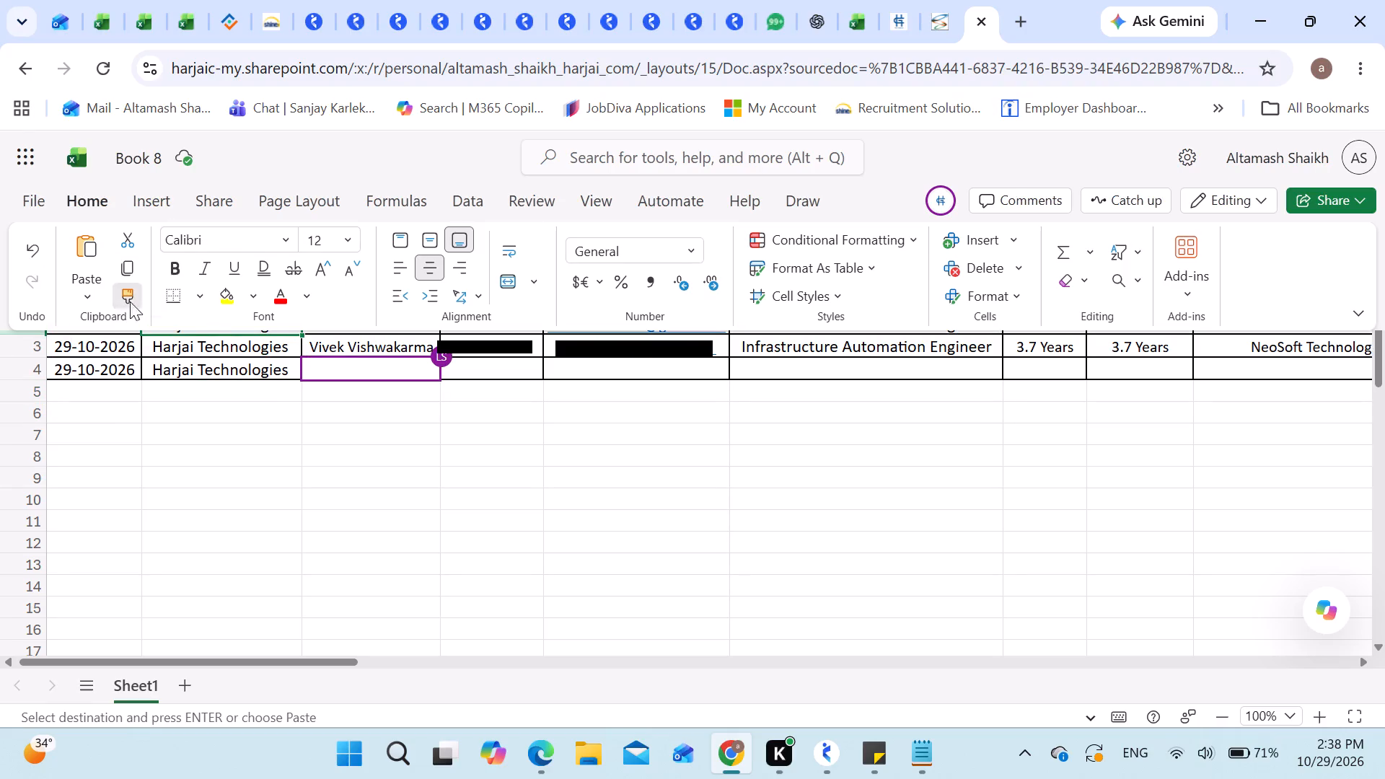
{"action": "scroll", "coordinate": [216, 460], "scroll_direction": "up", "scroll_amount": 2}
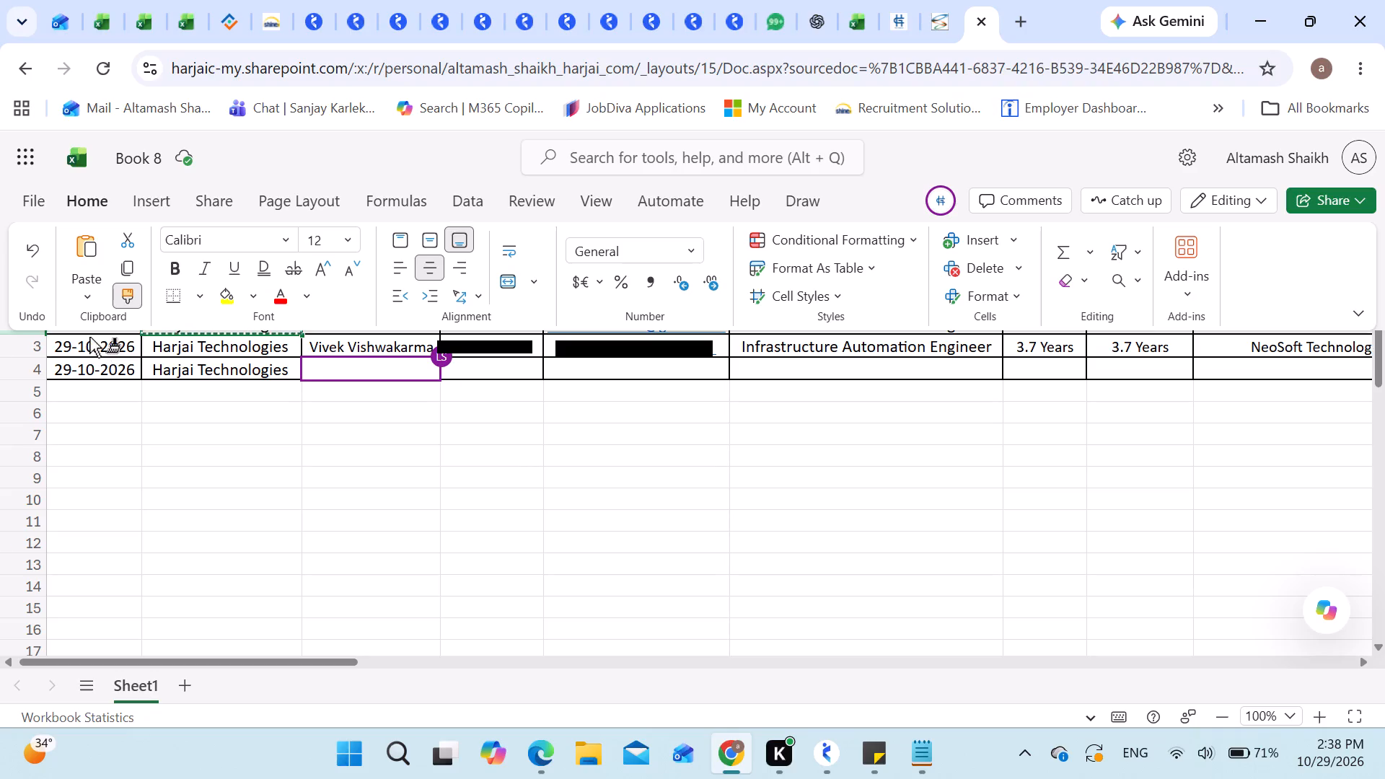
{"action": "left_click", "coordinate": [323, 339]}
{"action": "scroll", "coordinate": [330, 369], "scroll_direction": "up", "scroll_amount": 1}
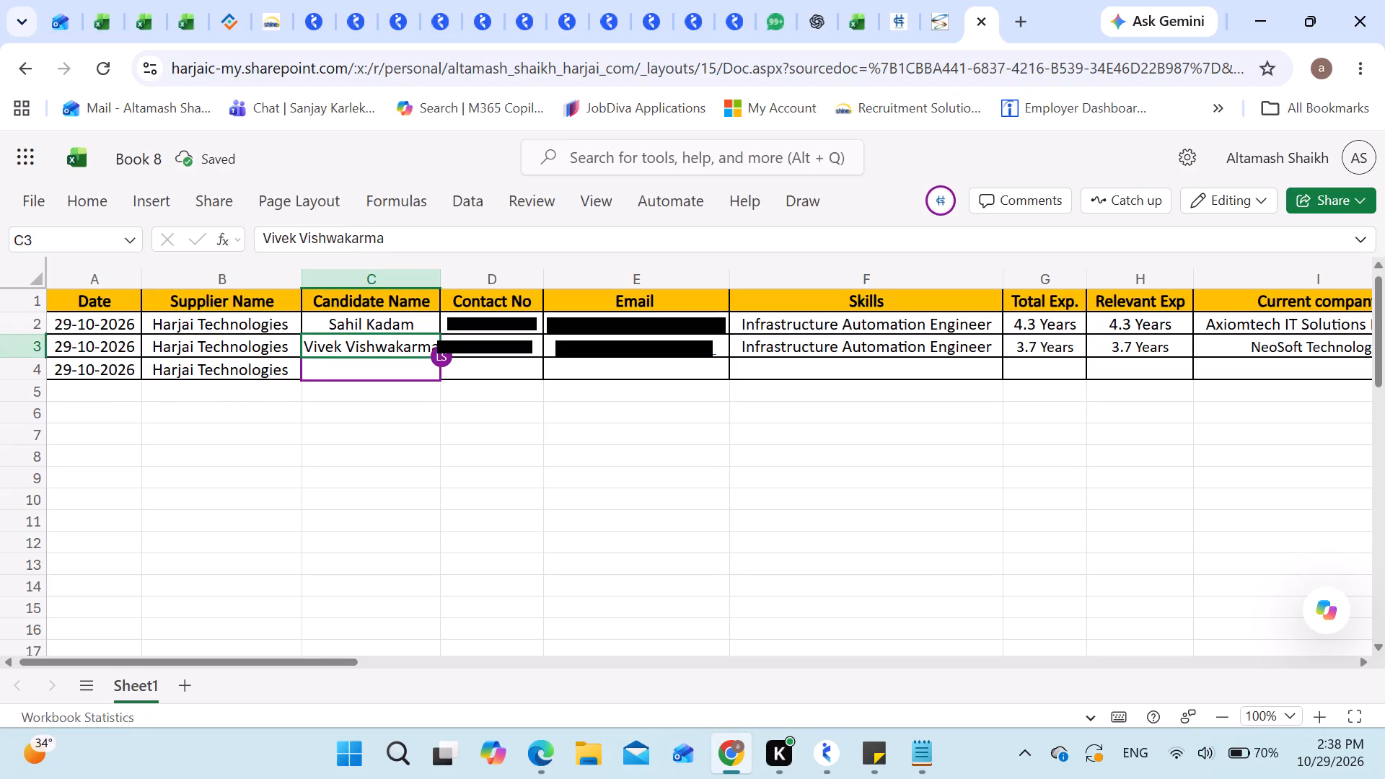
Open the formatting commands for the second candidate's name cell, C3.
{"action": "left_click", "coordinate": [87, 203]}
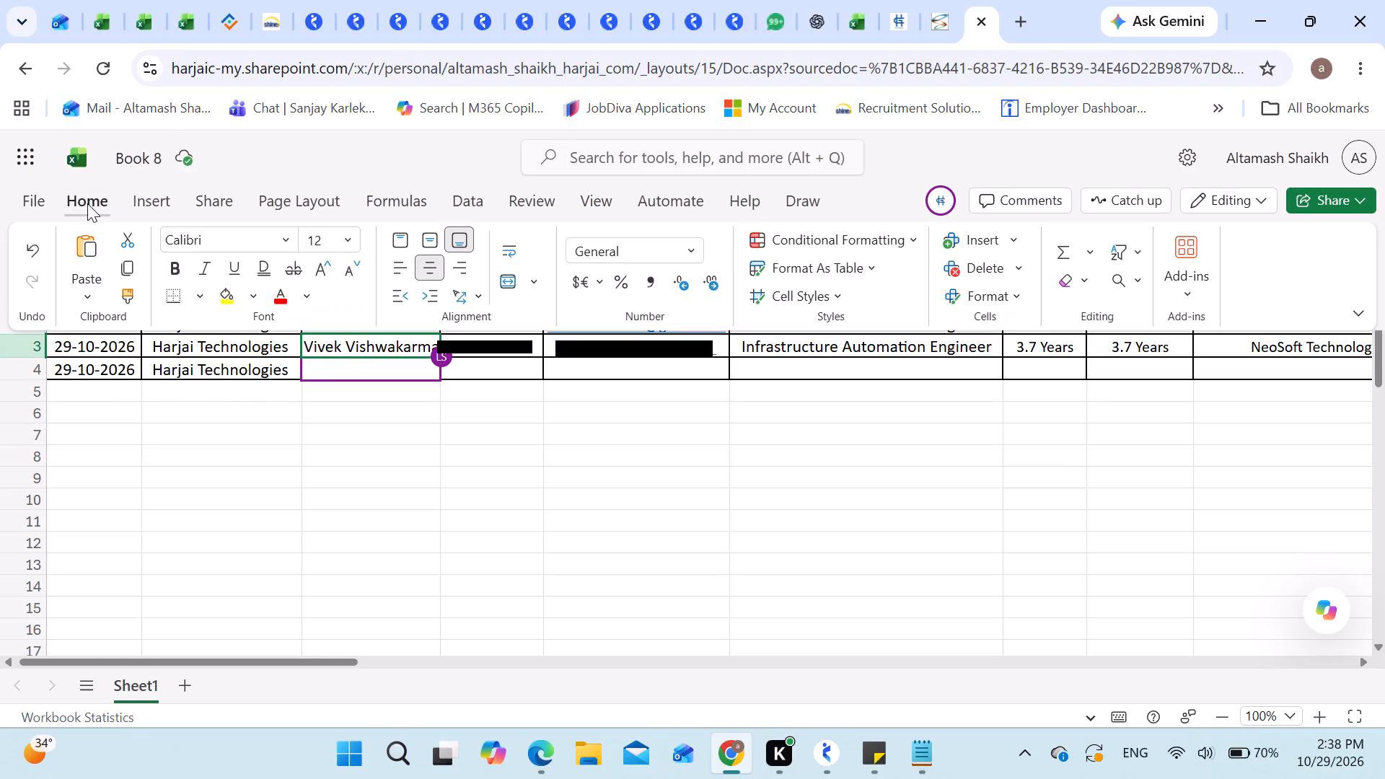
Copy the formatting of the second candidate's name cell, C3, across both candidates' entries in B2:M3 with Format Painter.
{"action": "left_click", "coordinate": [128, 295]}
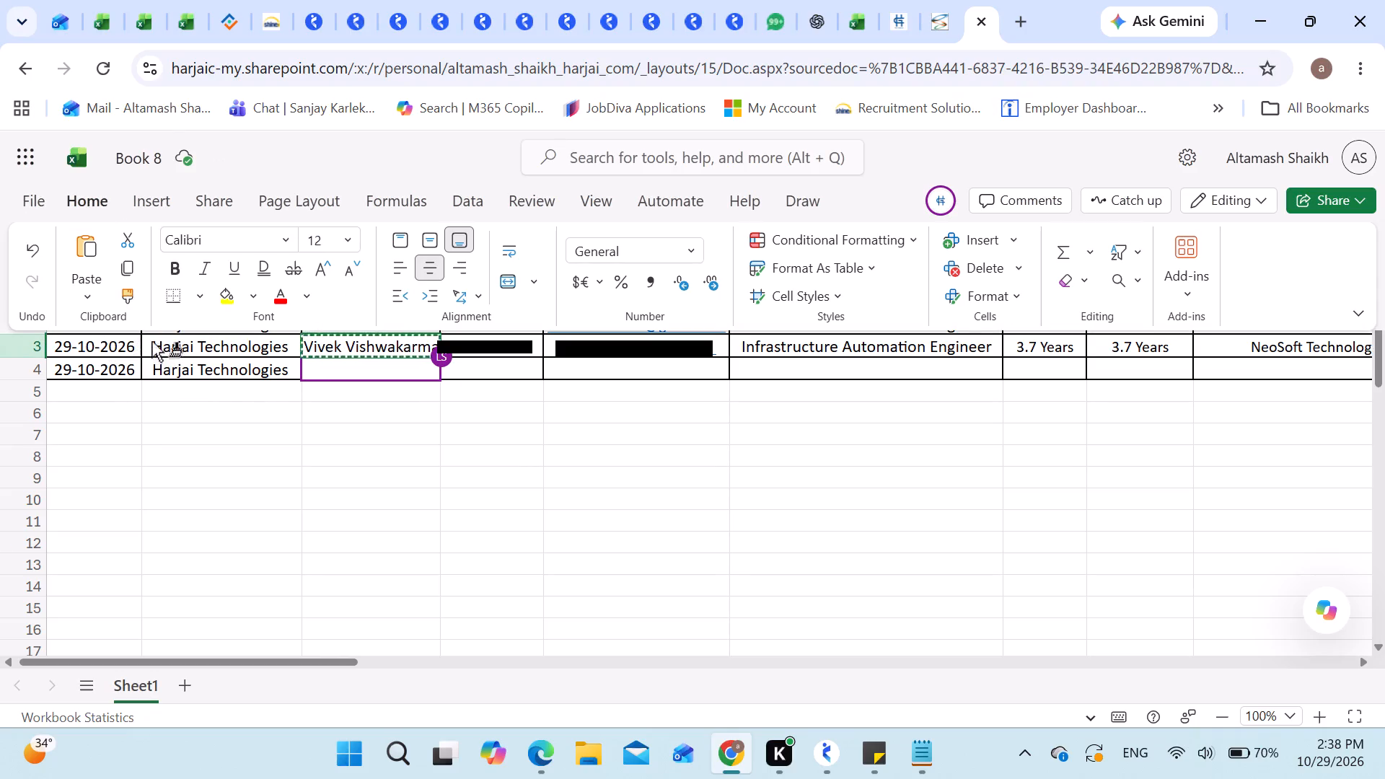
{"action": "left_click_drag", "start_coordinate": [152, 340], "coordinate": [770, 337]}
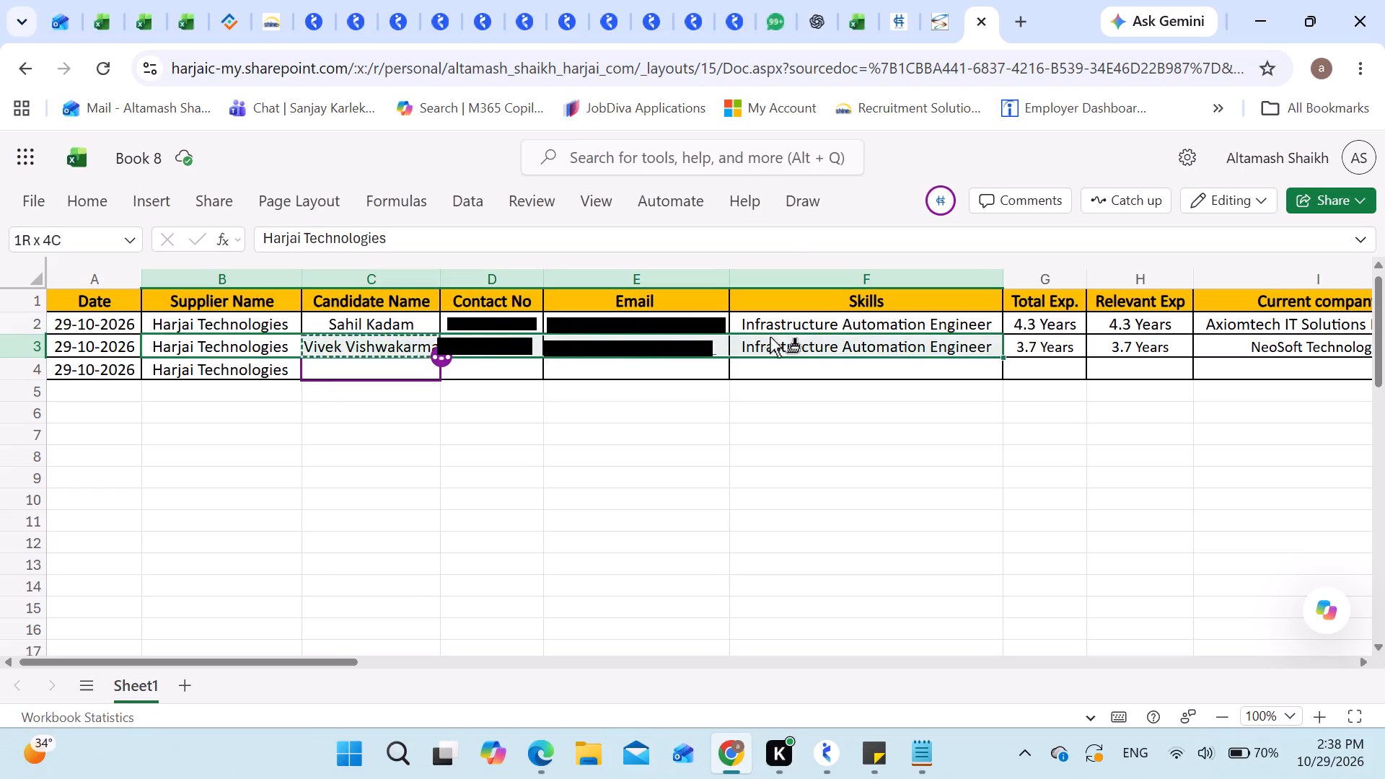
{"action": "left_click_drag", "start_coordinate": [770, 337], "coordinate": [1384, 335]}
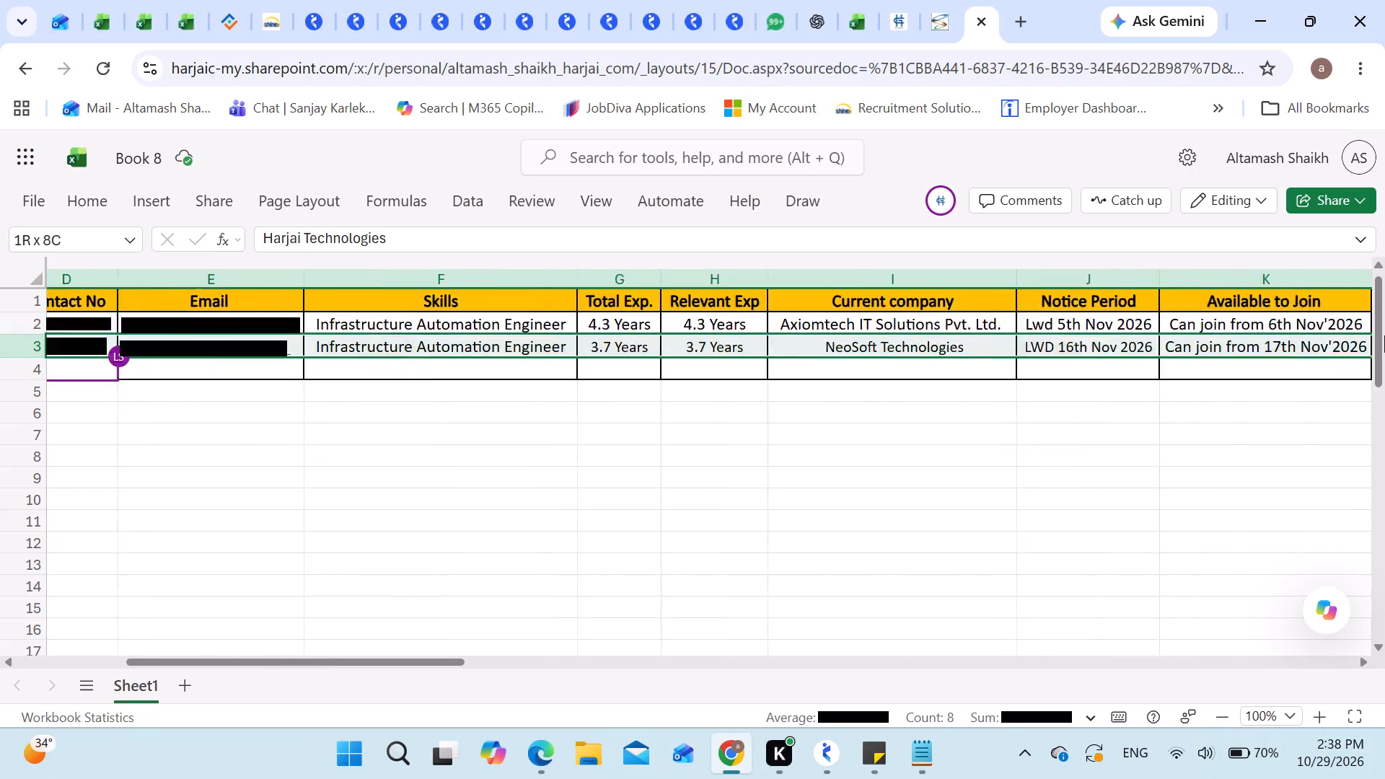
{"action": "left_click_drag", "start_coordinate": [1384, 335], "coordinate": [780, 328]}
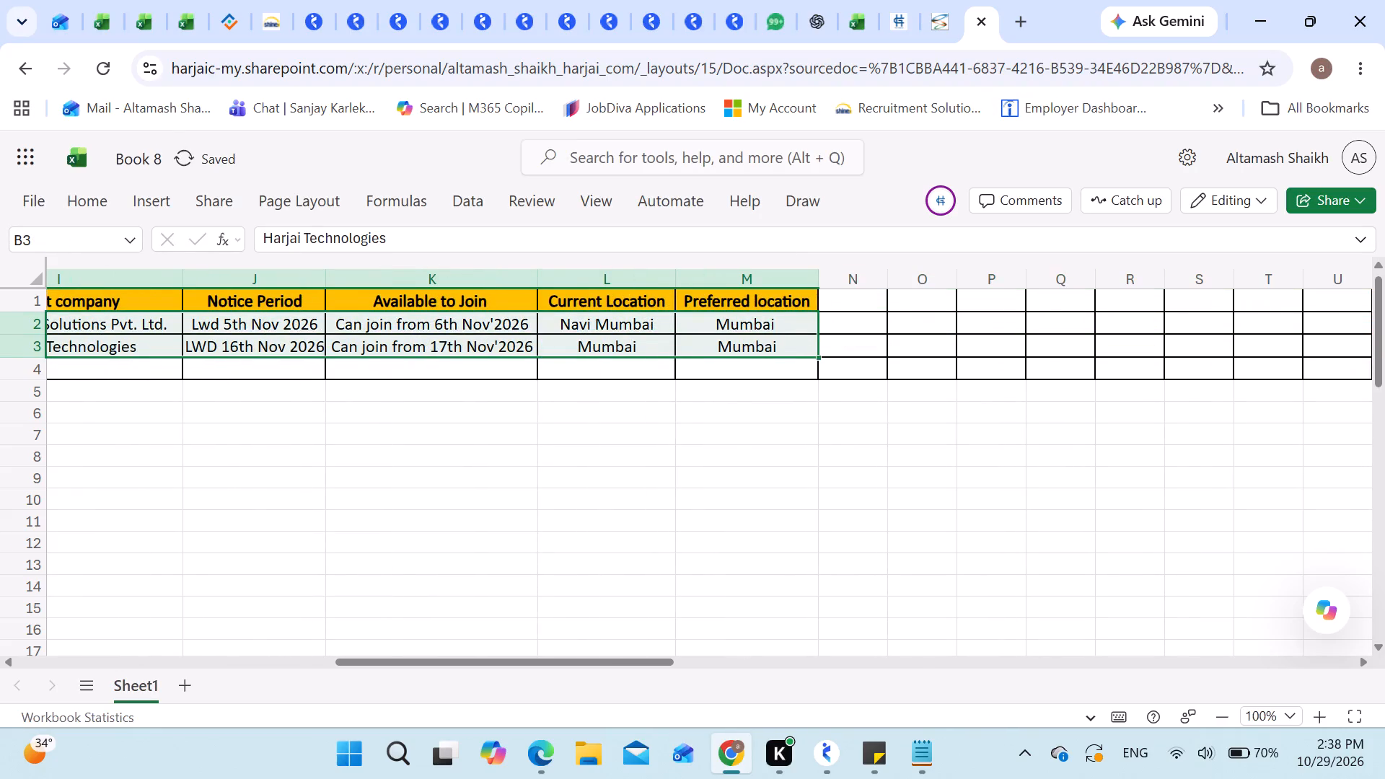
Deselect the formatted candidate rows and auto-fit the width of the Email column, E.
{"action": "scroll", "coordinate": [545, 334], "scroll_direction": "right", "scroll_amount": 5}
{"action": "scroll", "coordinate": [452, 336], "scroll_direction": "right", "scroll_amount": 4}
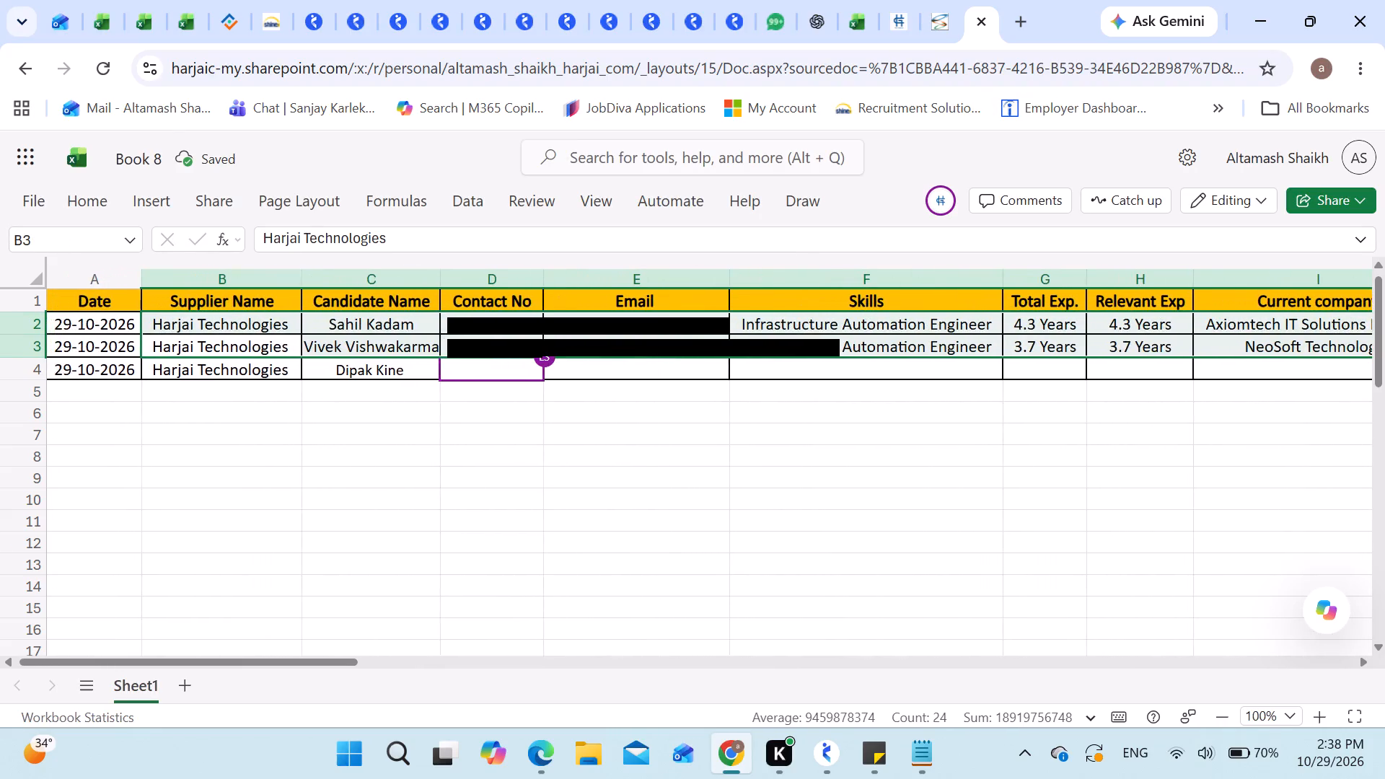
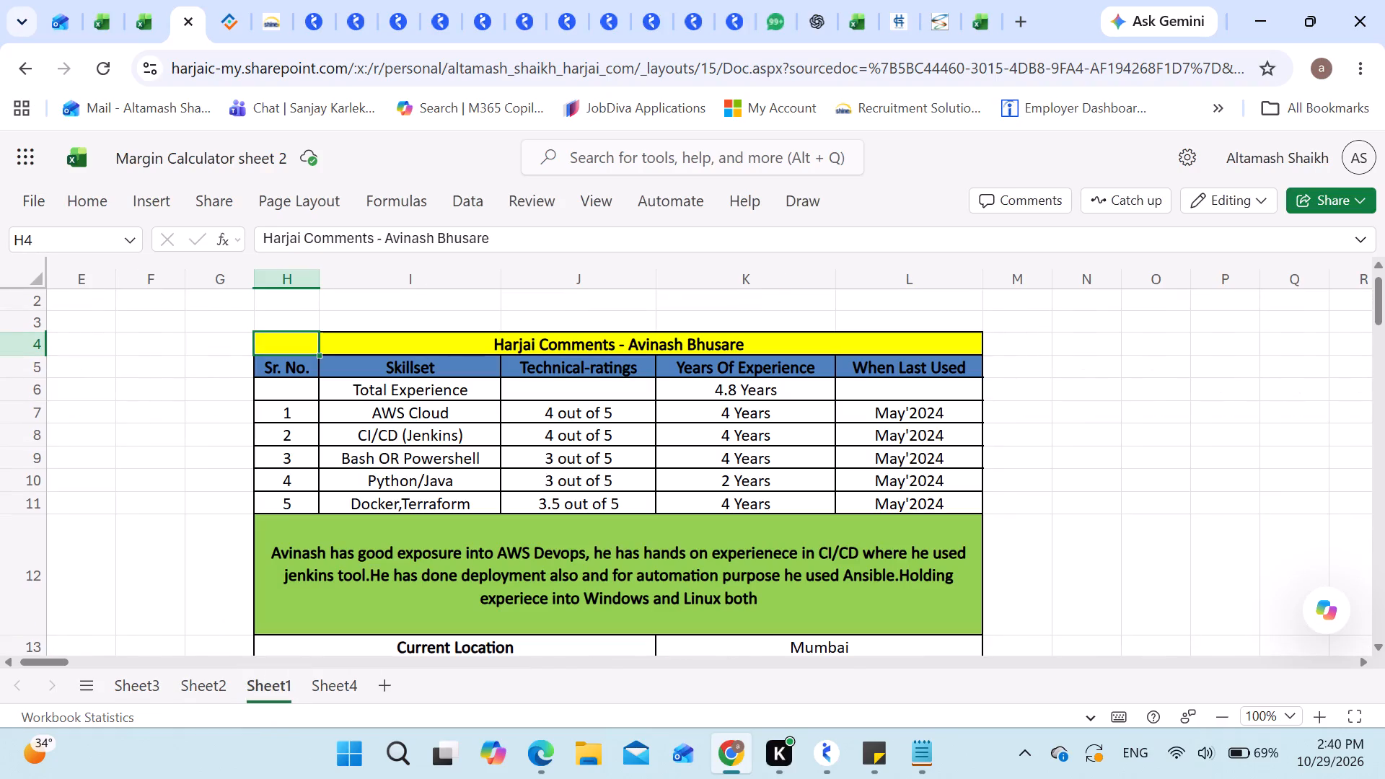
Show Sheet4 of the Margin Calculator sheet 2 workbook to consult its candidate tracking table.
{"action": "left_click", "coordinate": [337, 679]}
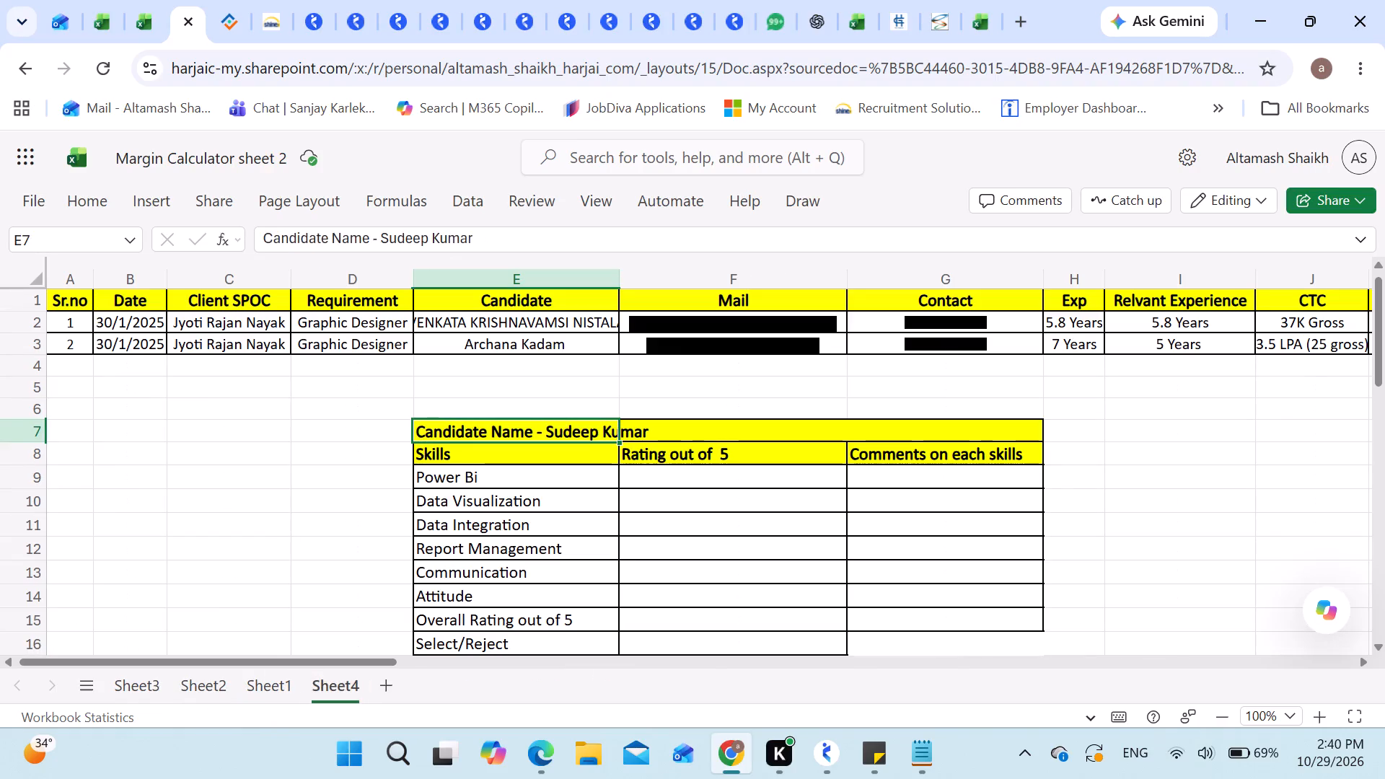
Examine Sheet3's margin and hike calculator and Sheet4's candidate tracking and skill rating tables.
{"action": "left_click", "coordinate": [138, 682]}
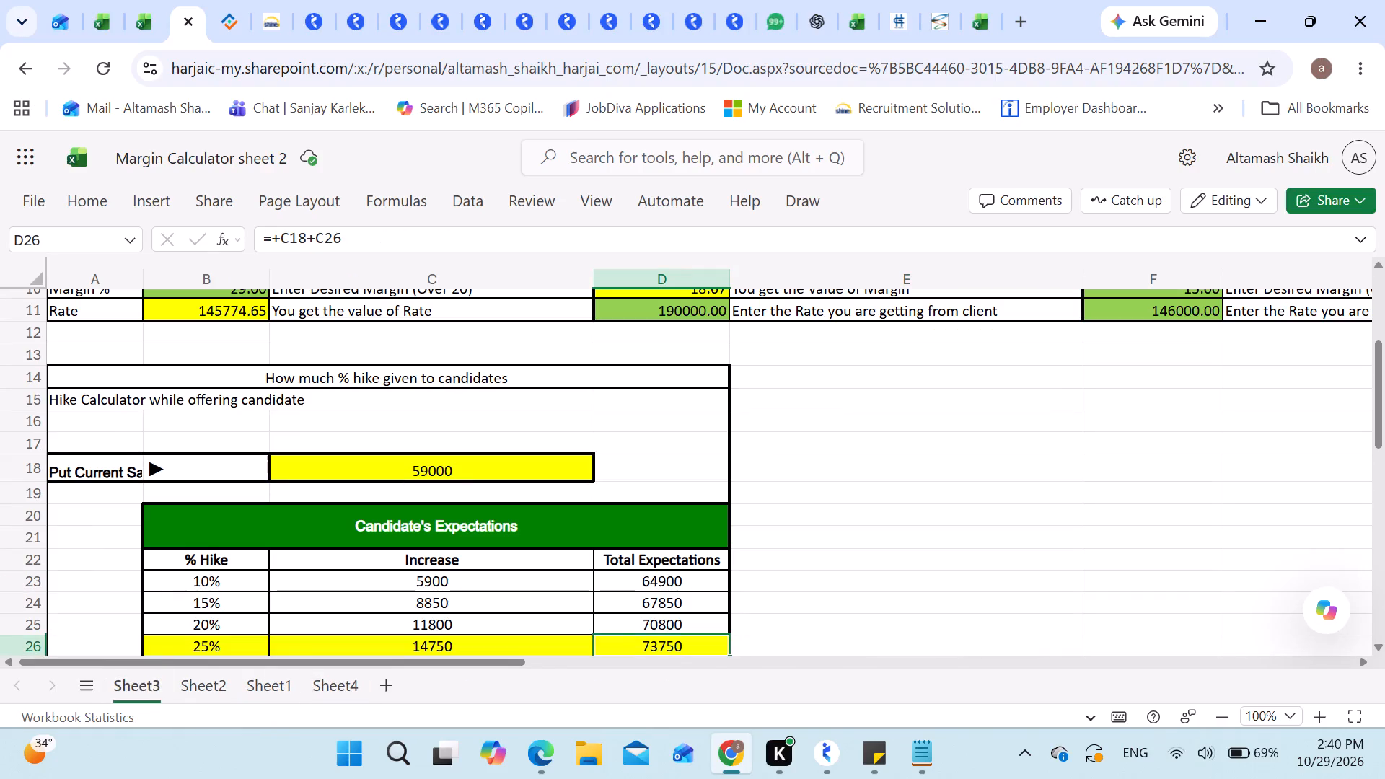
{"action": "scroll", "coordinate": [314, 629], "scroll_direction": "up", "scroll_amount": 1}
{"action": "scroll", "coordinate": [231, 659], "scroll_direction": "up", "scroll_amount": 3}
{"action": "scroll", "coordinate": [258, 612], "scroll_direction": "down", "scroll_amount": 2}
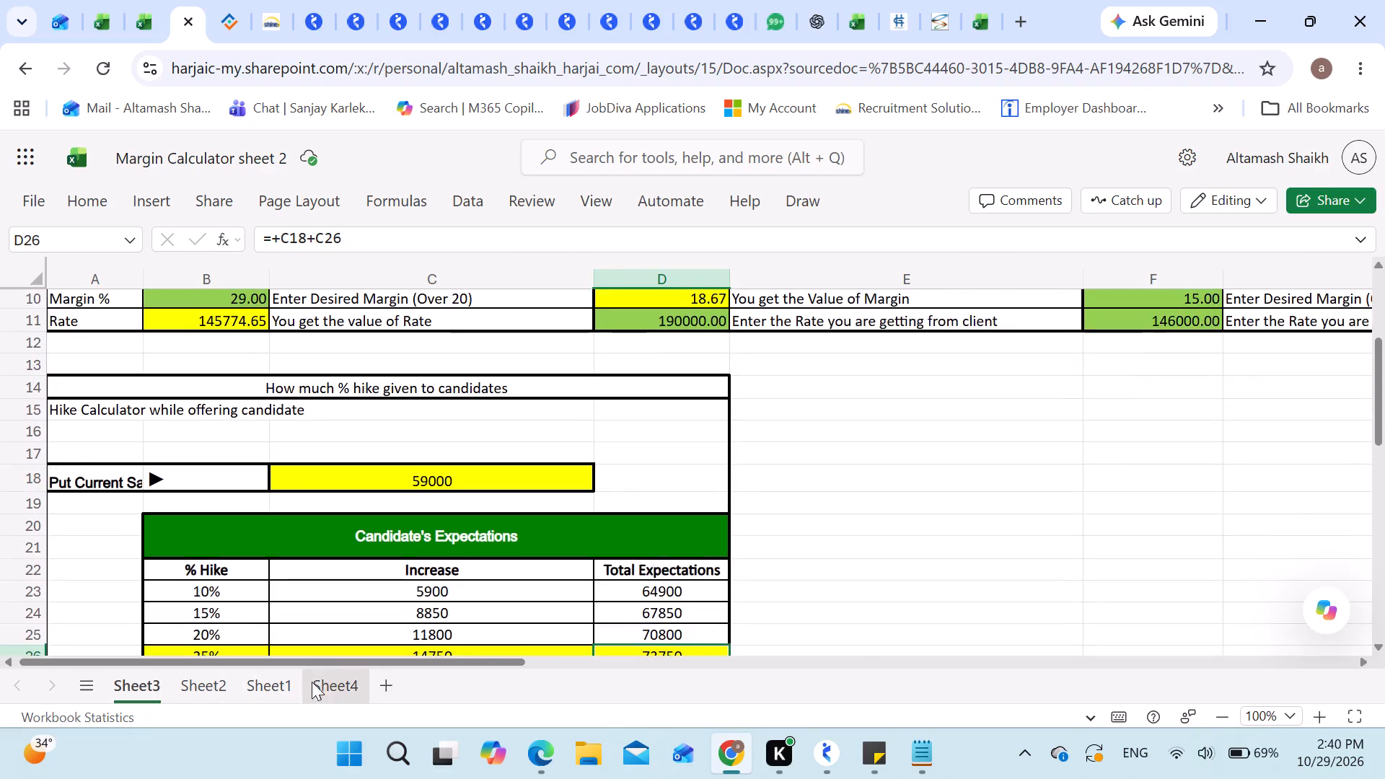
{"action": "left_click", "coordinate": [320, 682]}
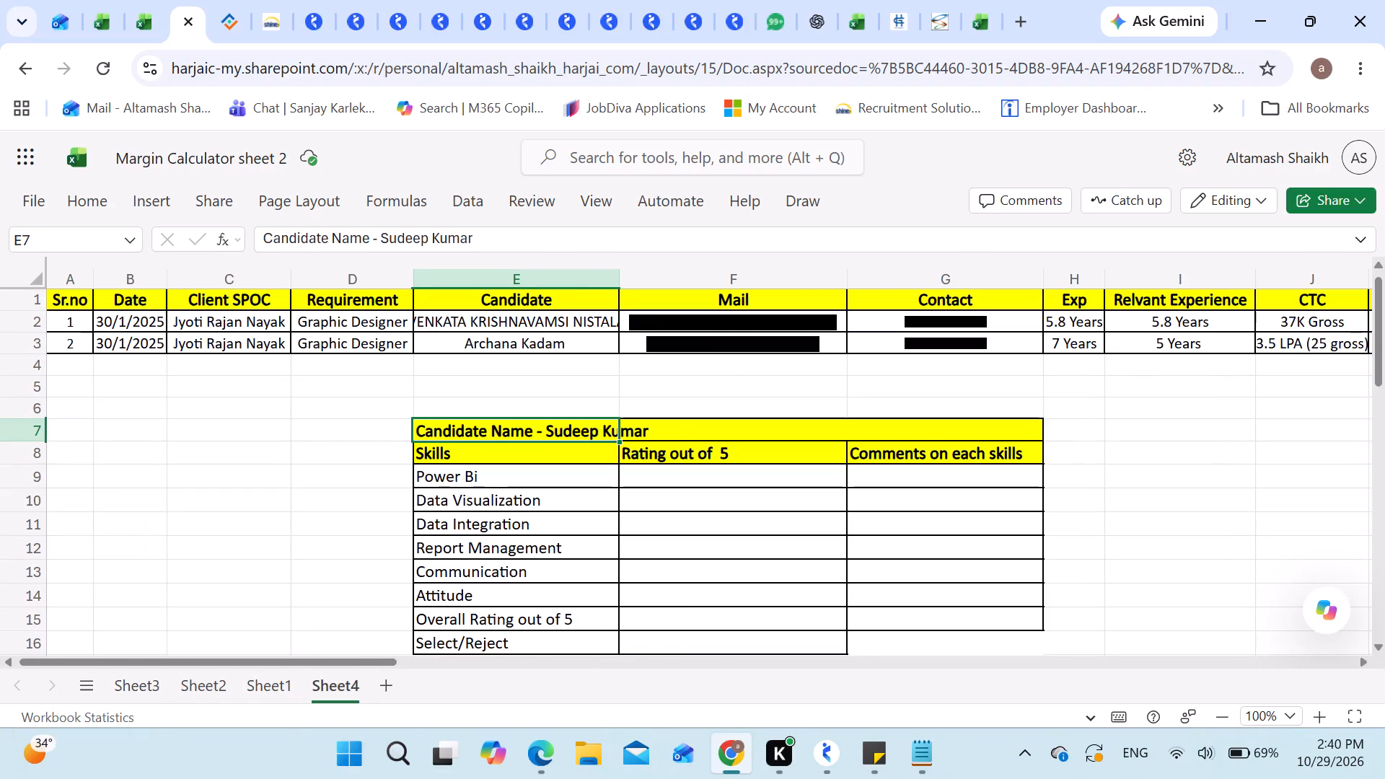
{"action": "scroll", "coordinate": [261, 439], "scroll_direction": "down", "scroll_amount": 1}
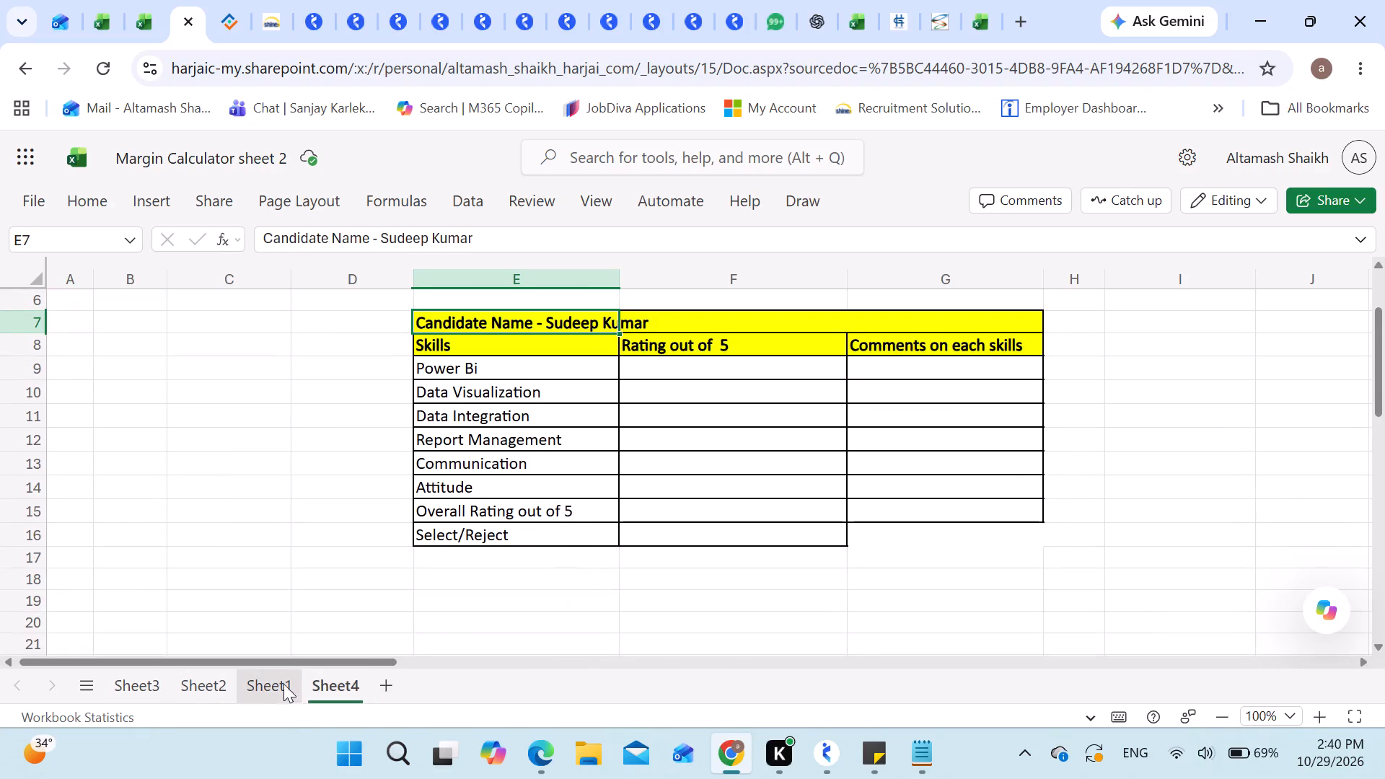
{"action": "left_click", "coordinate": [187, 681]}
{"action": "scroll", "coordinate": [256, 476], "scroll_direction": "up", "scroll_amount": 3}
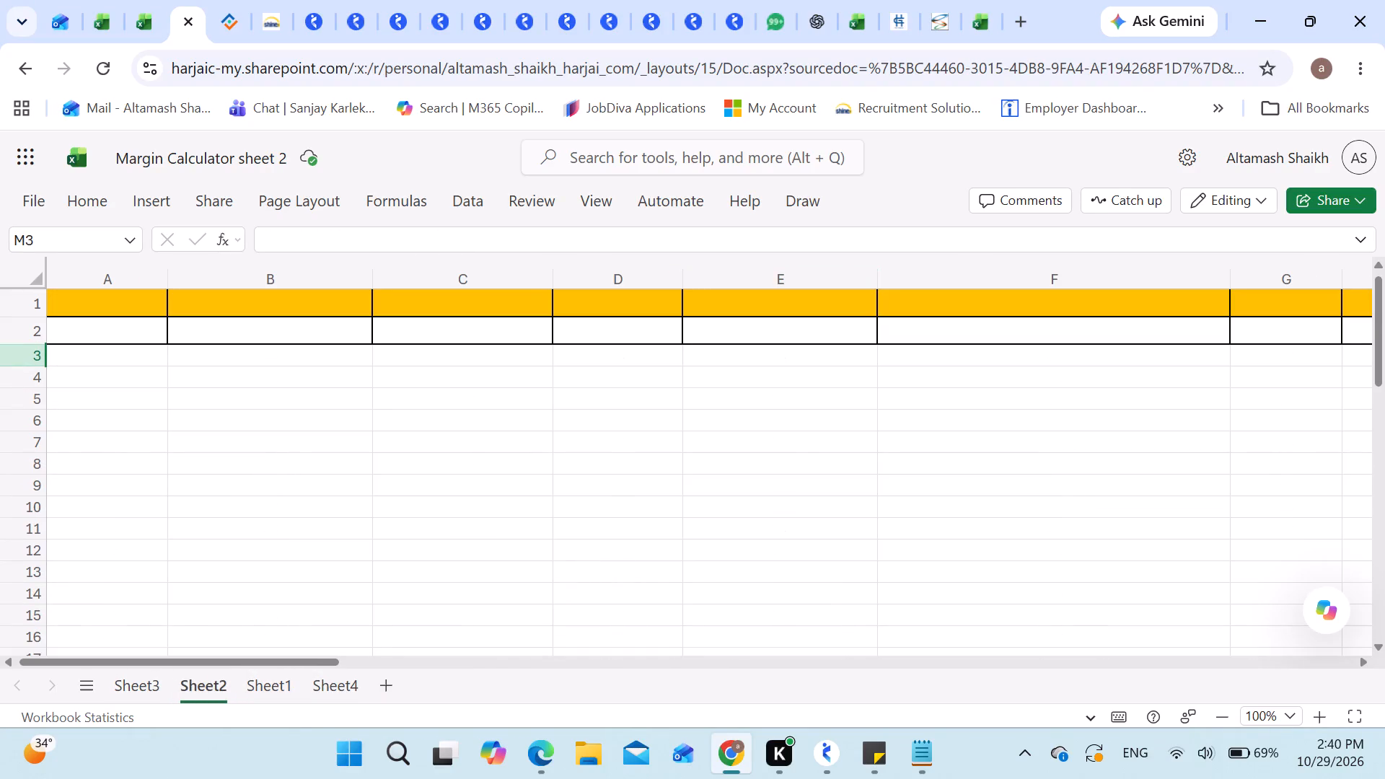
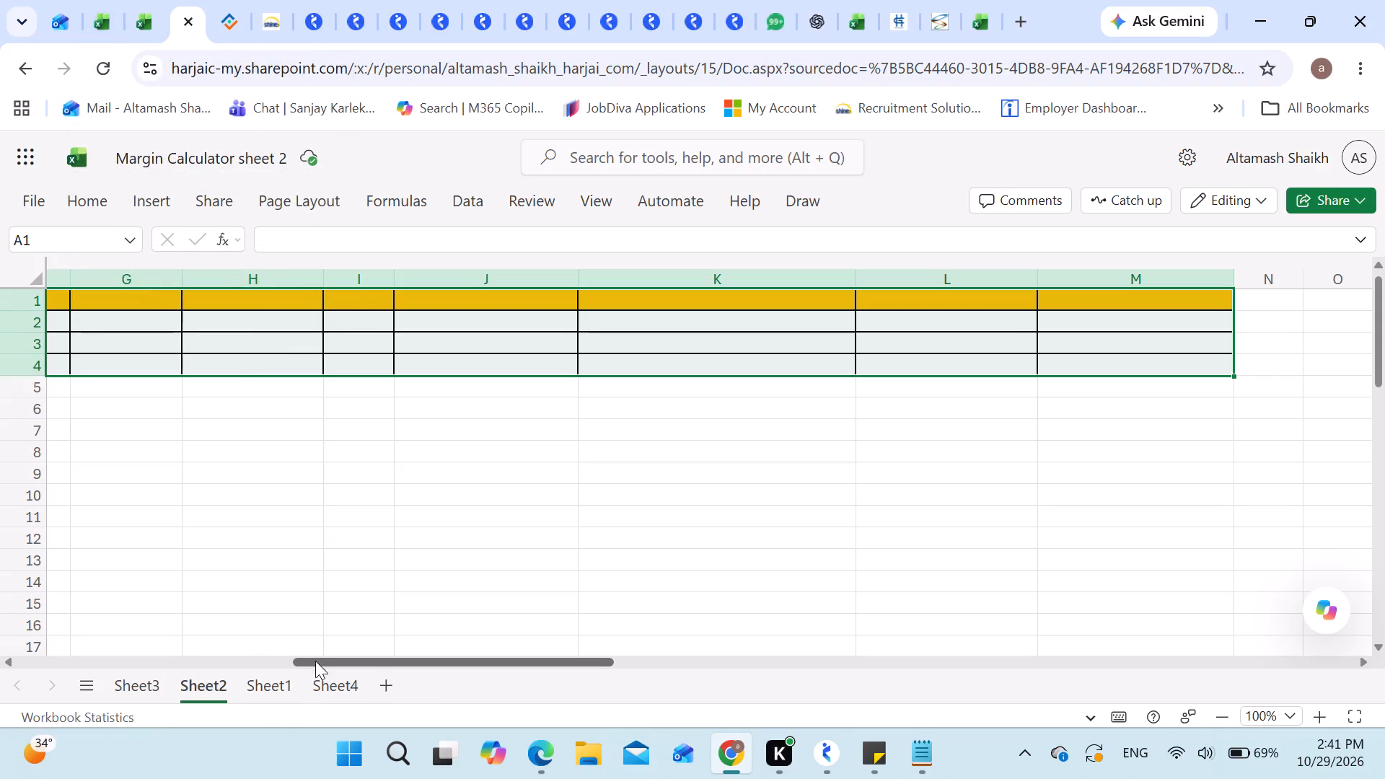
Add a new worksheet to the Margin Calculator sheet 2 workbook.
{"action": "left_click", "coordinate": [379, 693]}
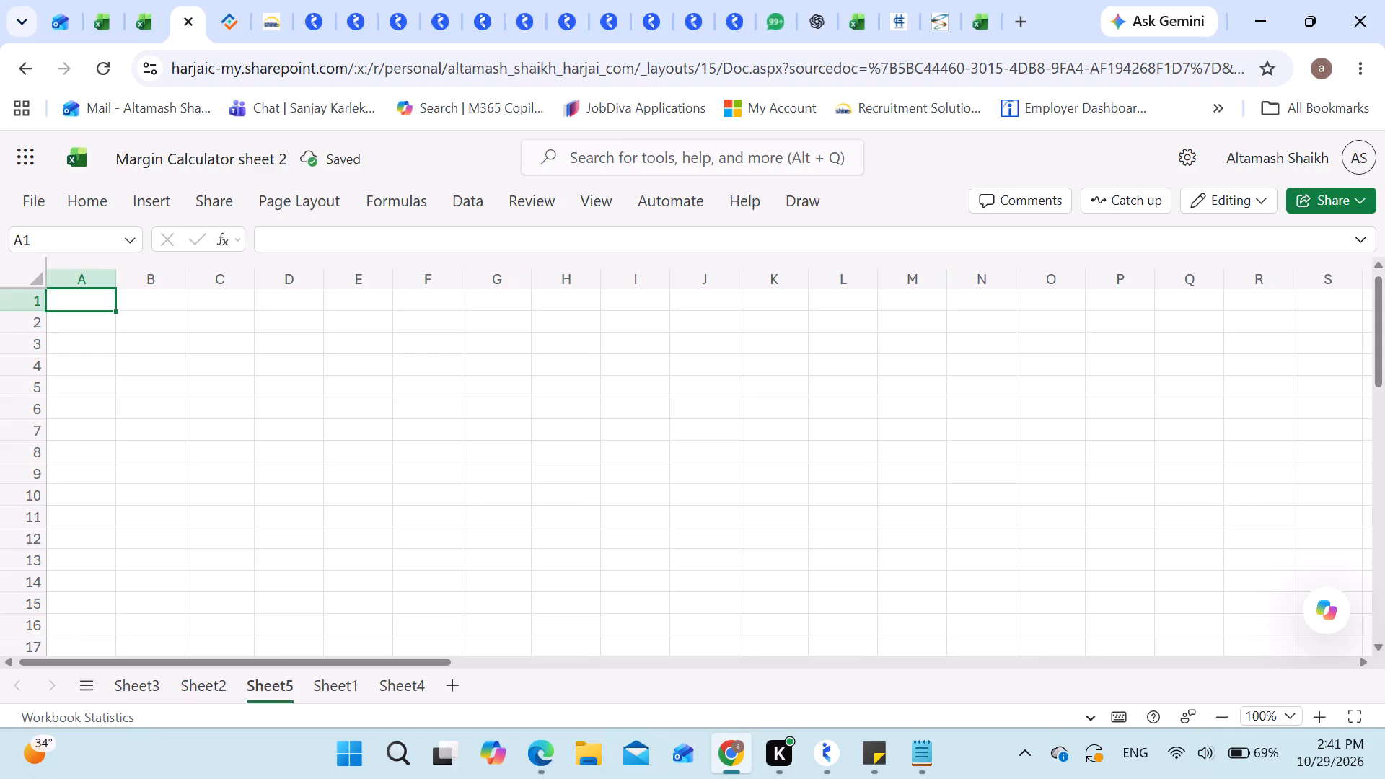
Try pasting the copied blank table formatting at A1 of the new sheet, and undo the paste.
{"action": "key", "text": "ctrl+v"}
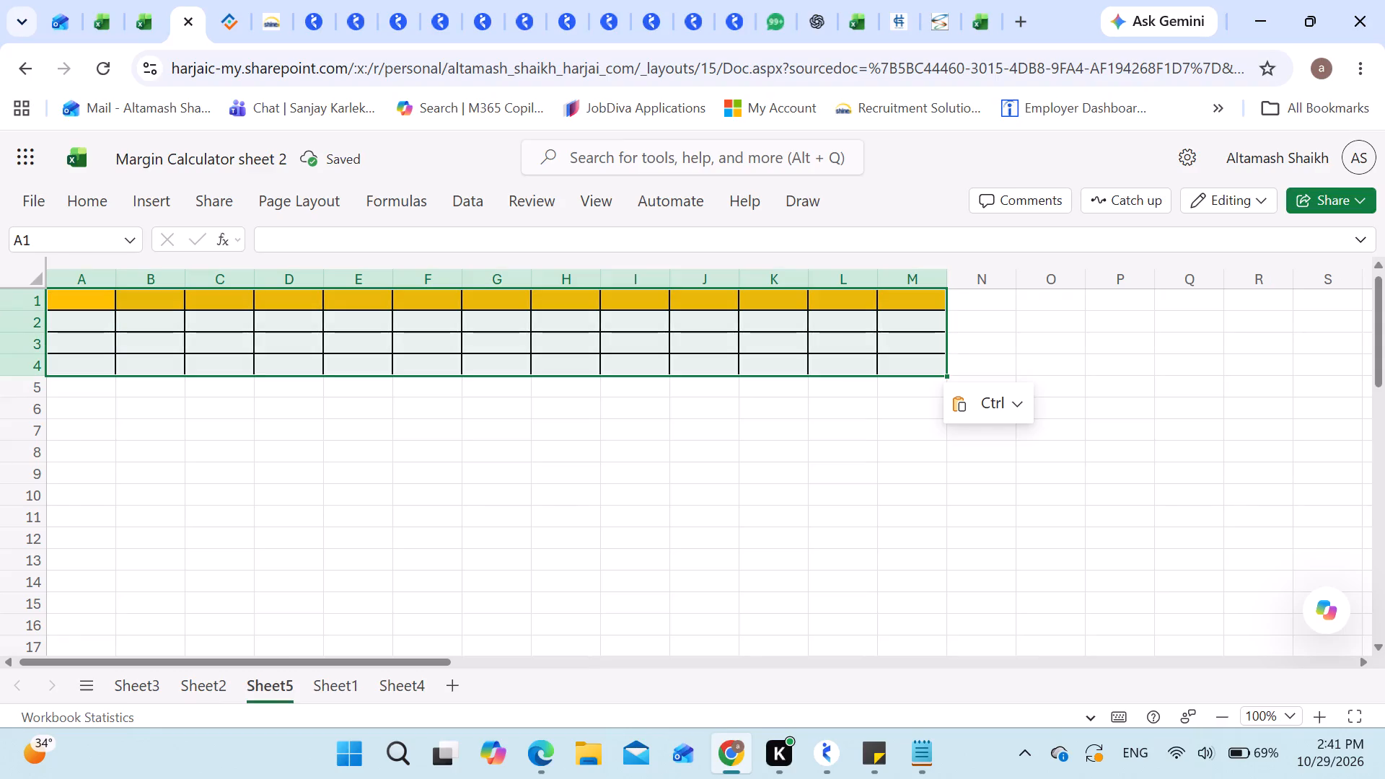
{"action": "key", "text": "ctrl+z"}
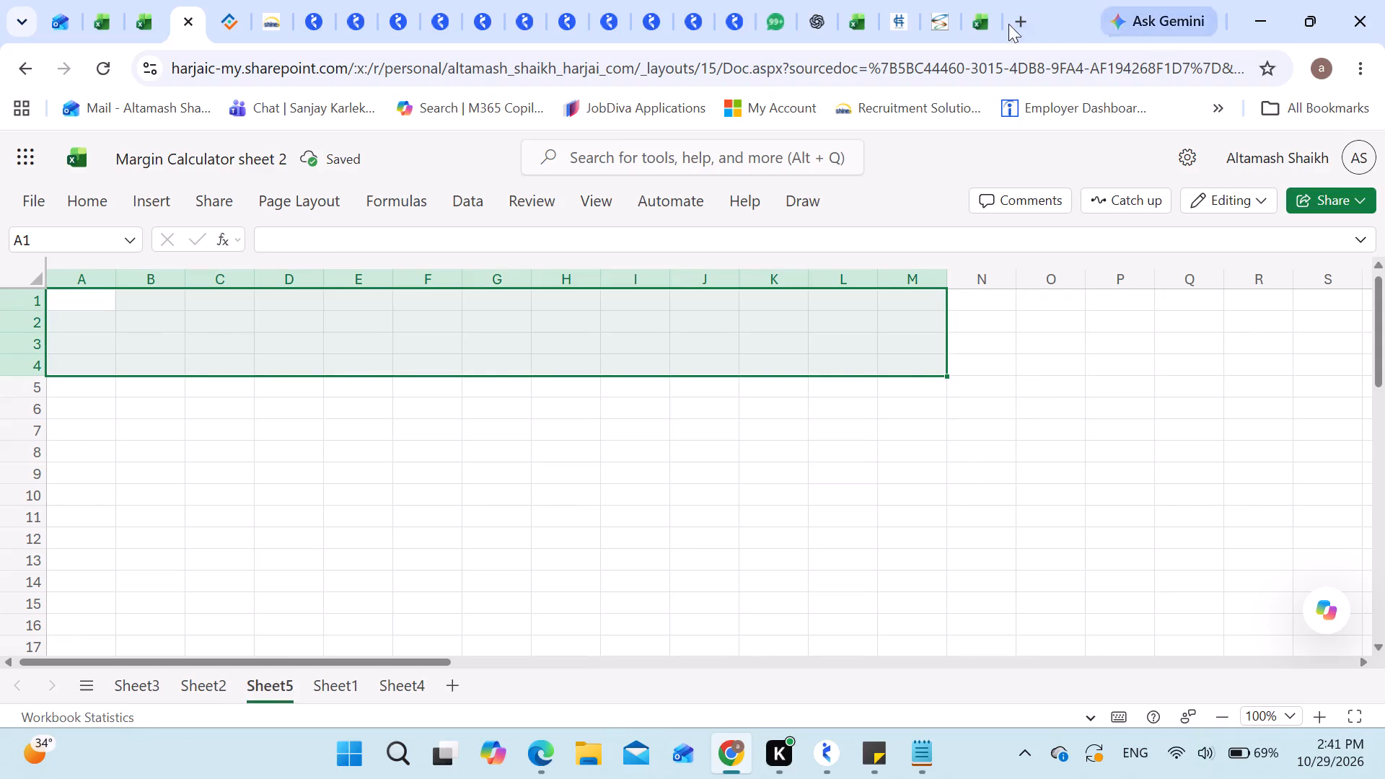
Copy the candidate table A1:M4 from the Book 8 workbook and paste it at A1 of Sheet5 in Margin Calculator sheet 2.
{"action": "left_click", "coordinate": [976, 25]}
{"action": "scroll", "coordinate": [622, 427], "scroll_direction": "right", "scroll_amount": 3}
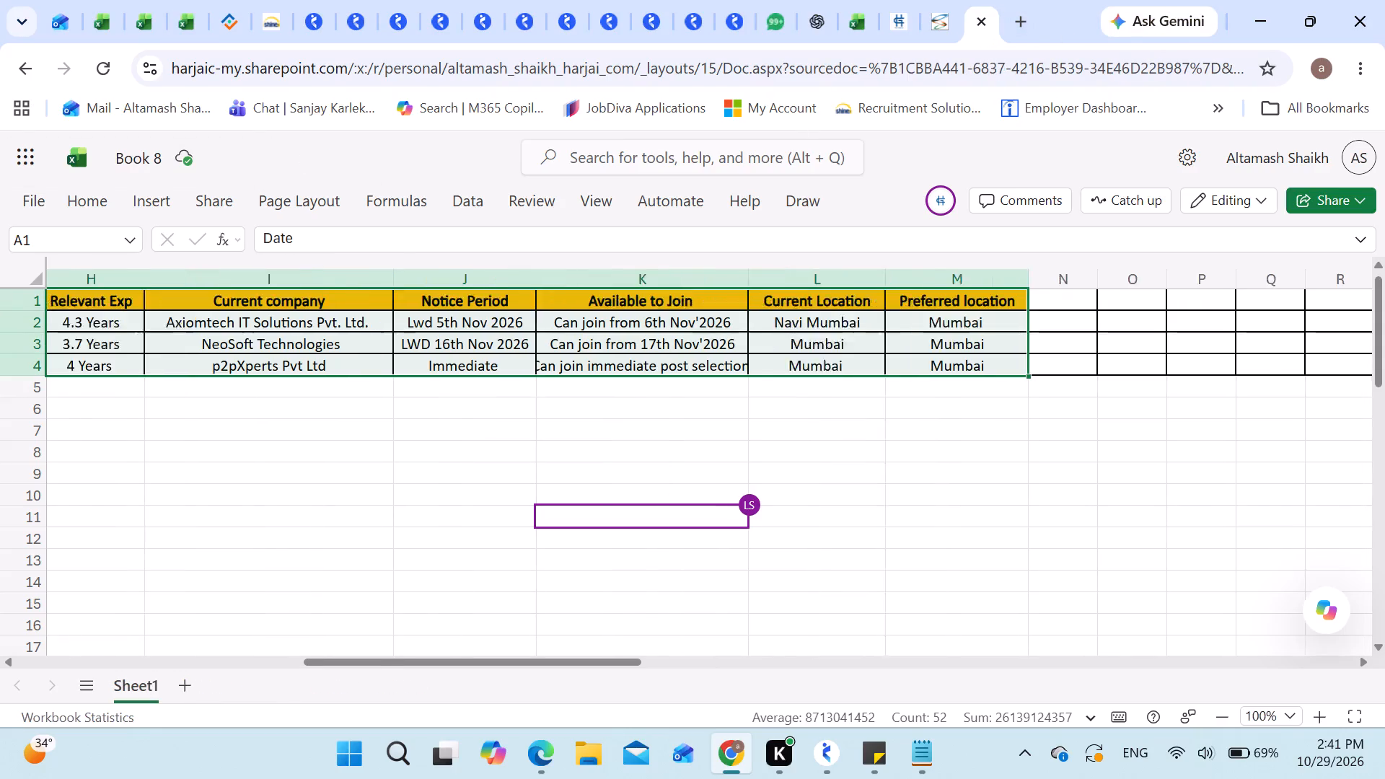
{"action": "scroll", "coordinate": [879, 502], "scroll_direction": "right", "scroll_amount": 3}
{"action": "key", "text": "ctrl+c"}
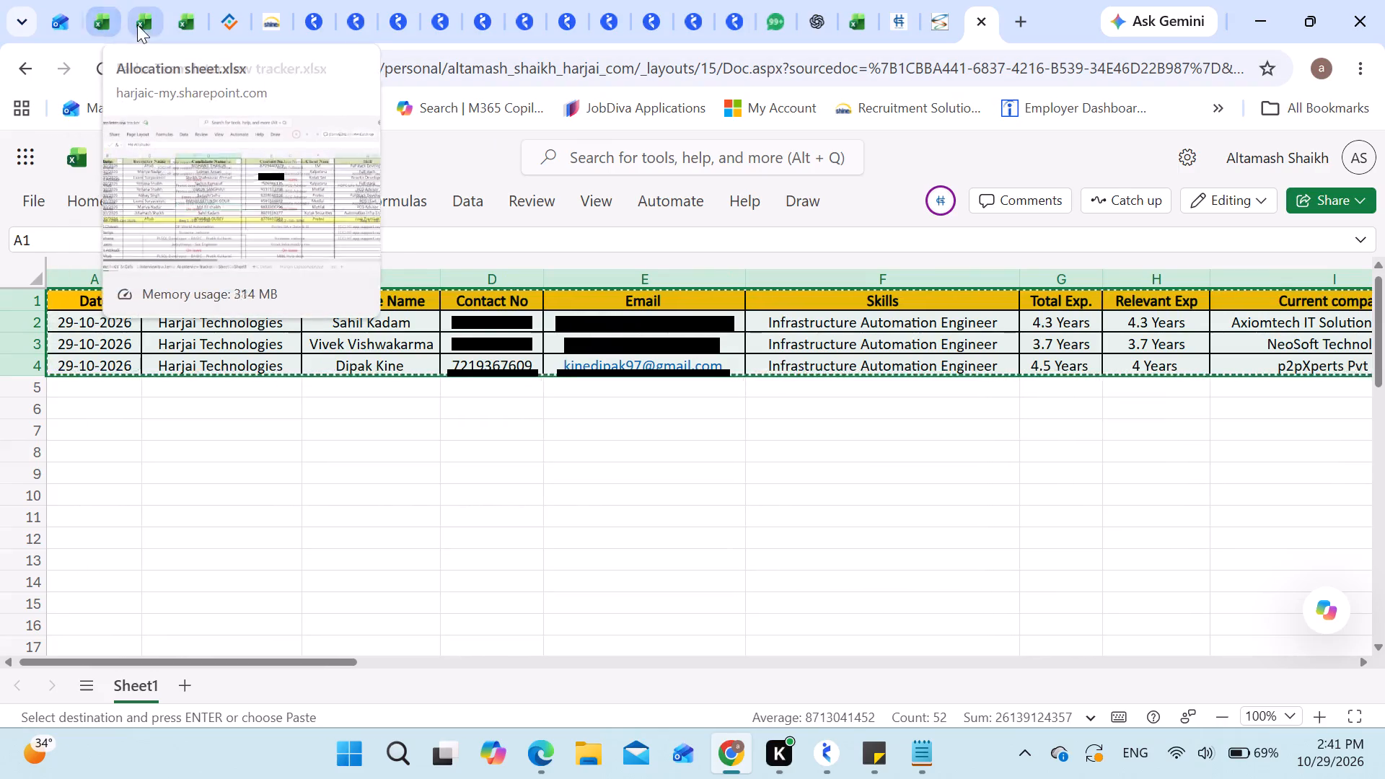
{"action": "left_click", "coordinate": [171, 19]}
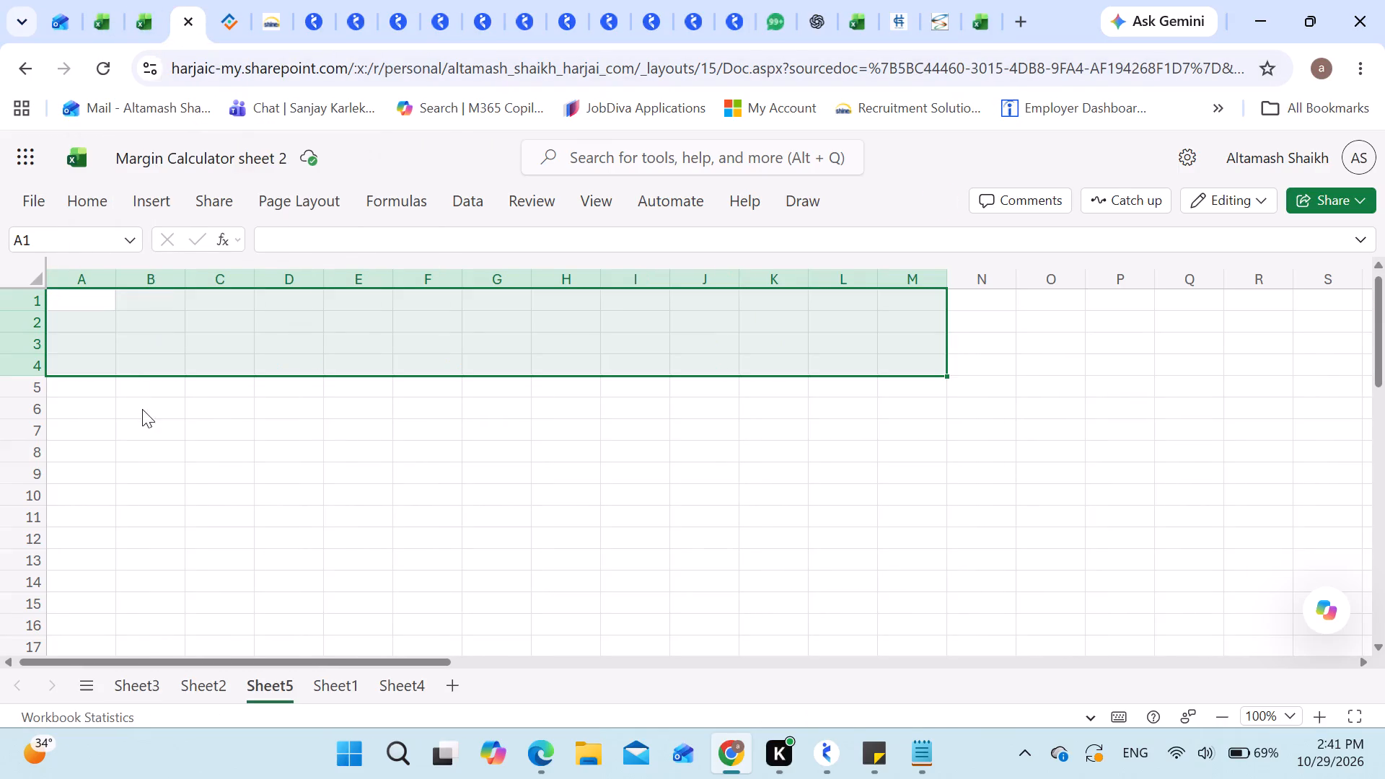
{"action": "left_click_drag", "start_coordinate": [141, 442], "coordinate": [133, 397]}
{"action": "left_click", "coordinate": [82, 307]}
{"action": "key", "text": "ctrl+v"}
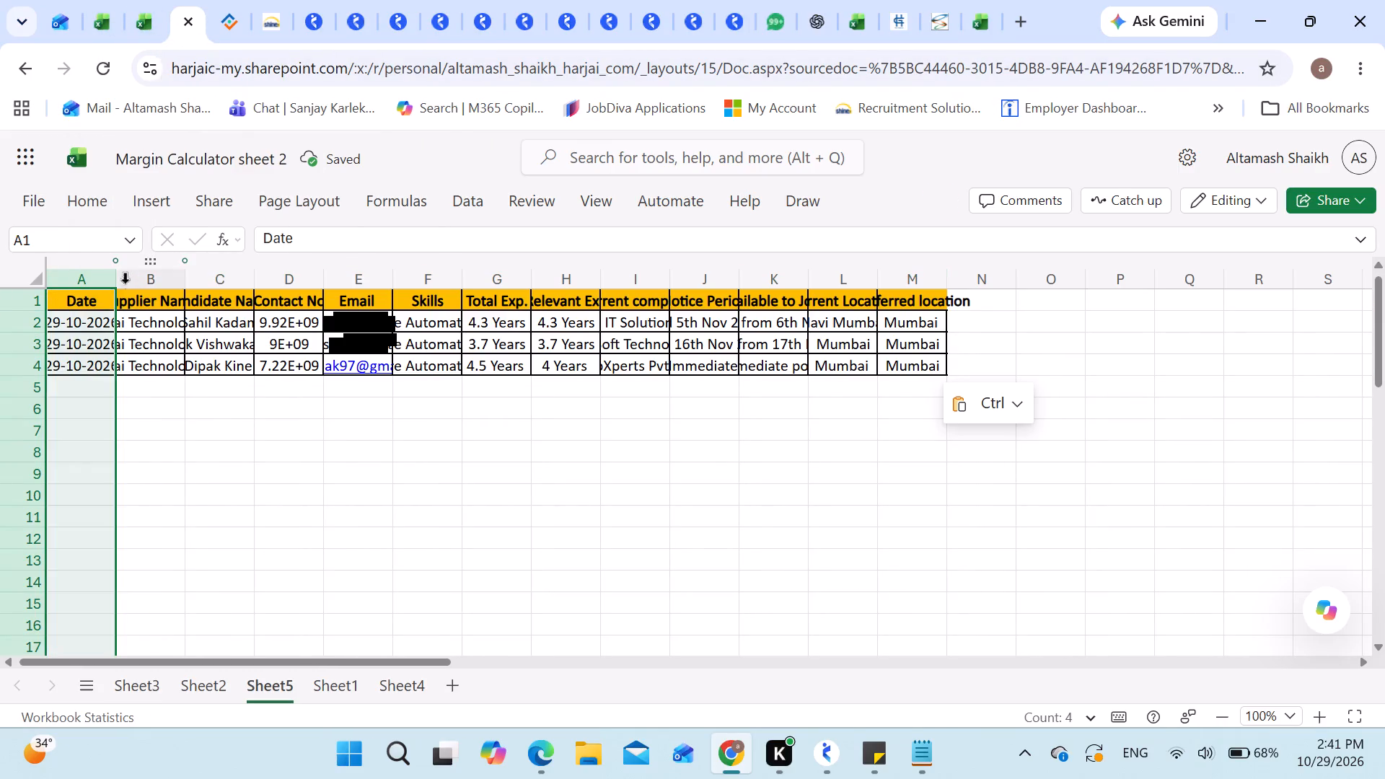
Autofit the pasted table's column widths to their contents, working from Date through Relevant Exp.
{"action": "double_click", "coordinate": [119, 283]}
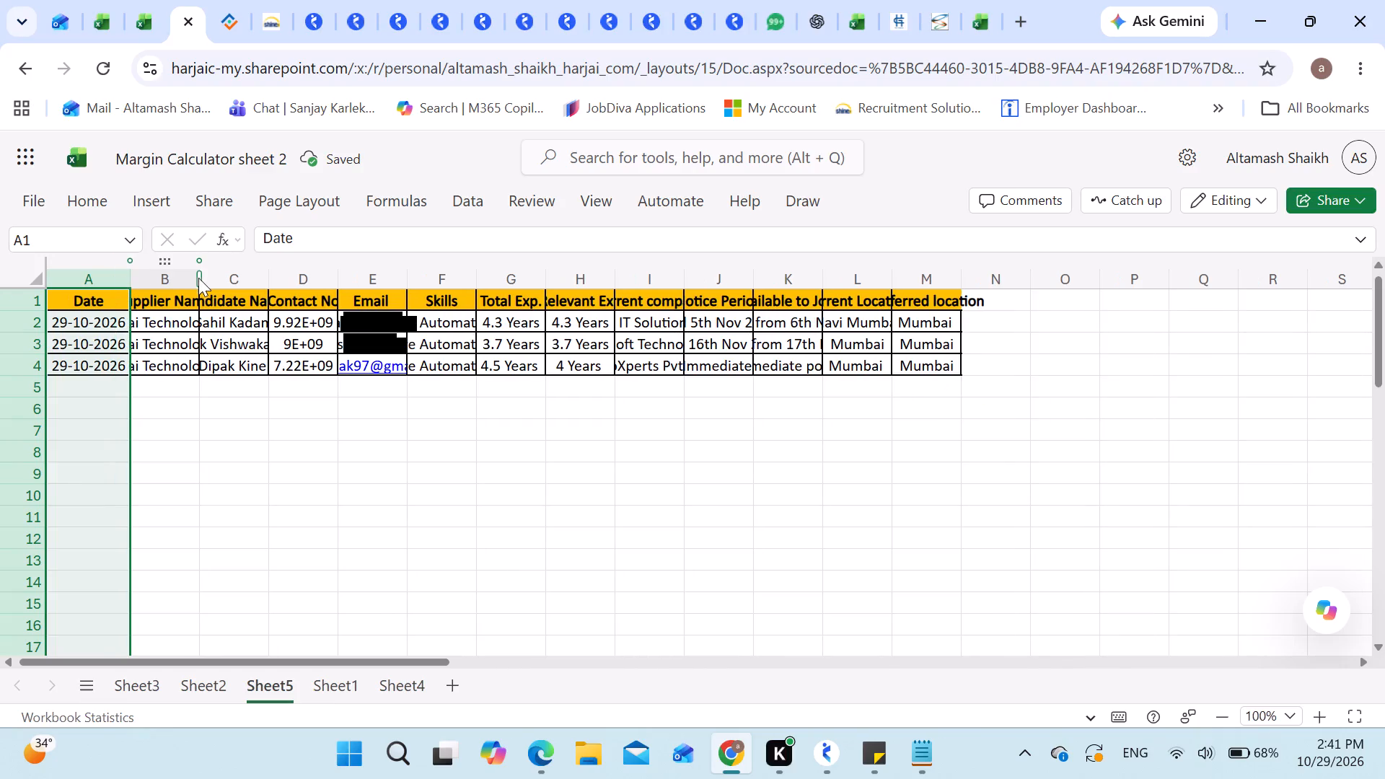
{"action": "double_click", "coordinate": [198, 278]}
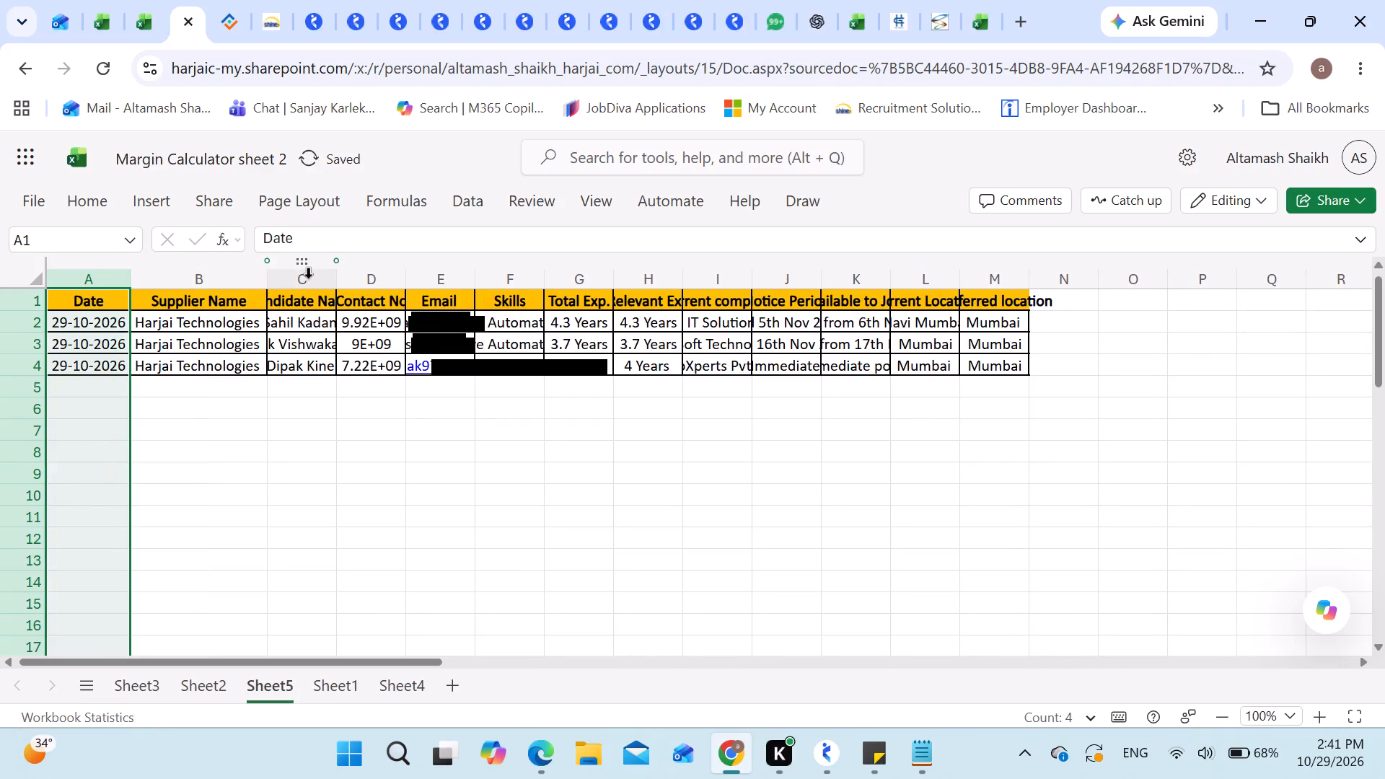
{"action": "double_click", "coordinate": [340, 286]}
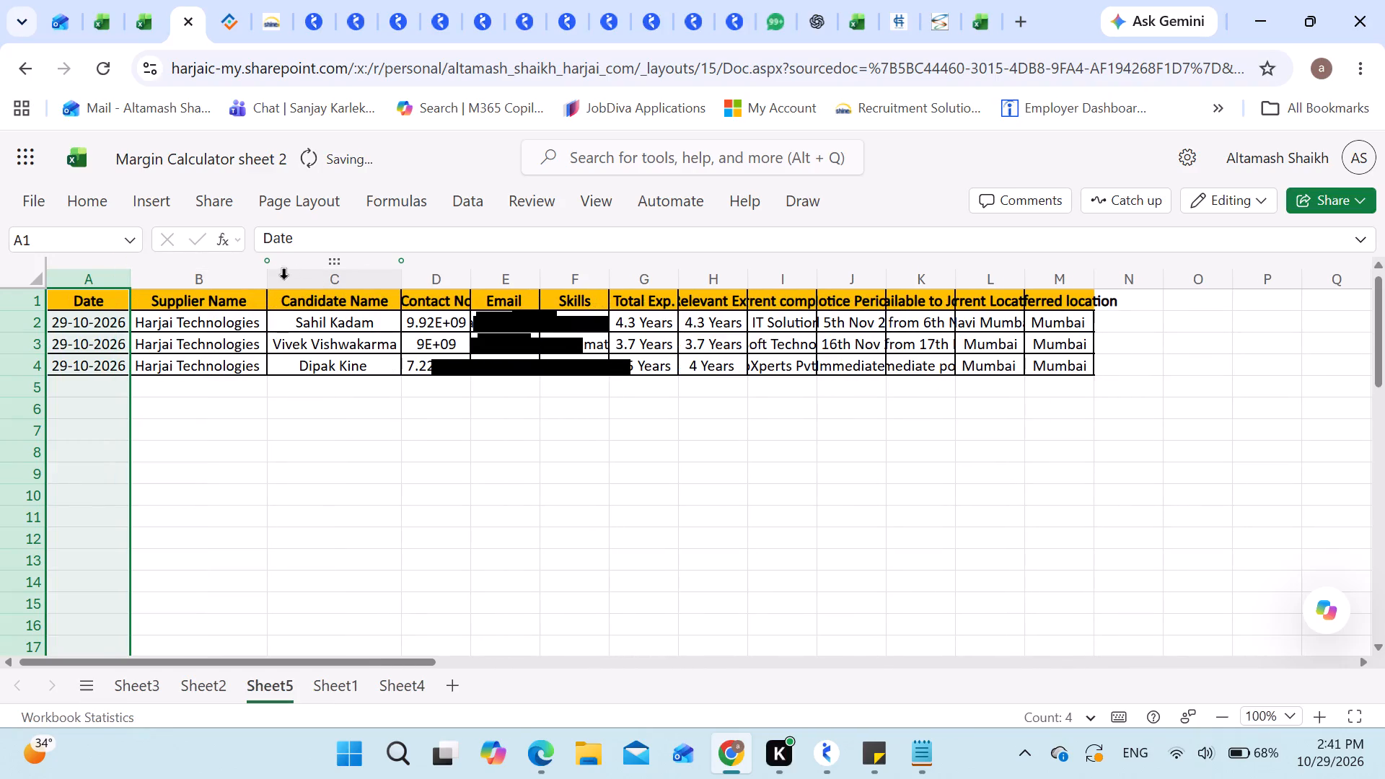
{"action": "left_click", "coordinate": [268, 279]}
{"action": "double_click", "coordinate": [473, 286]}
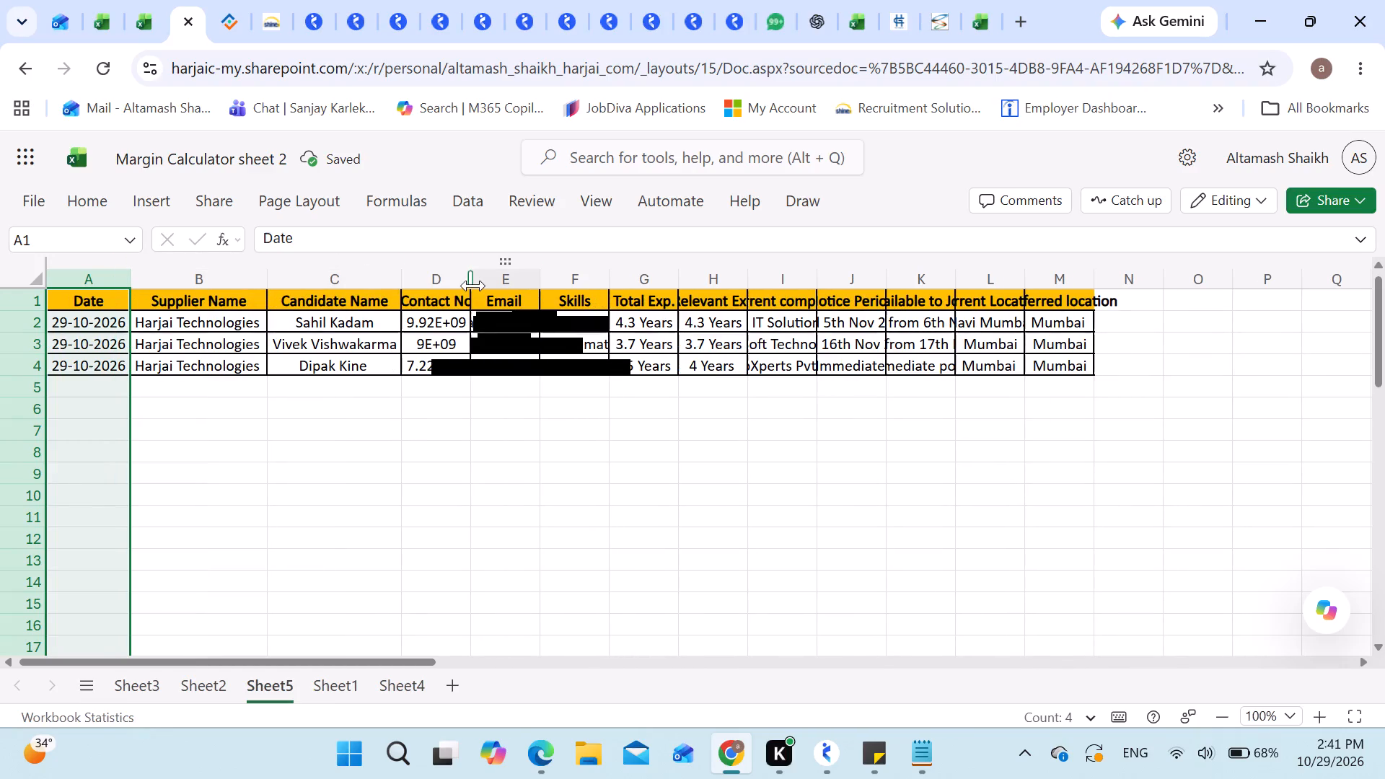
{"action": "double_click", "coordinate": [565, 286]}
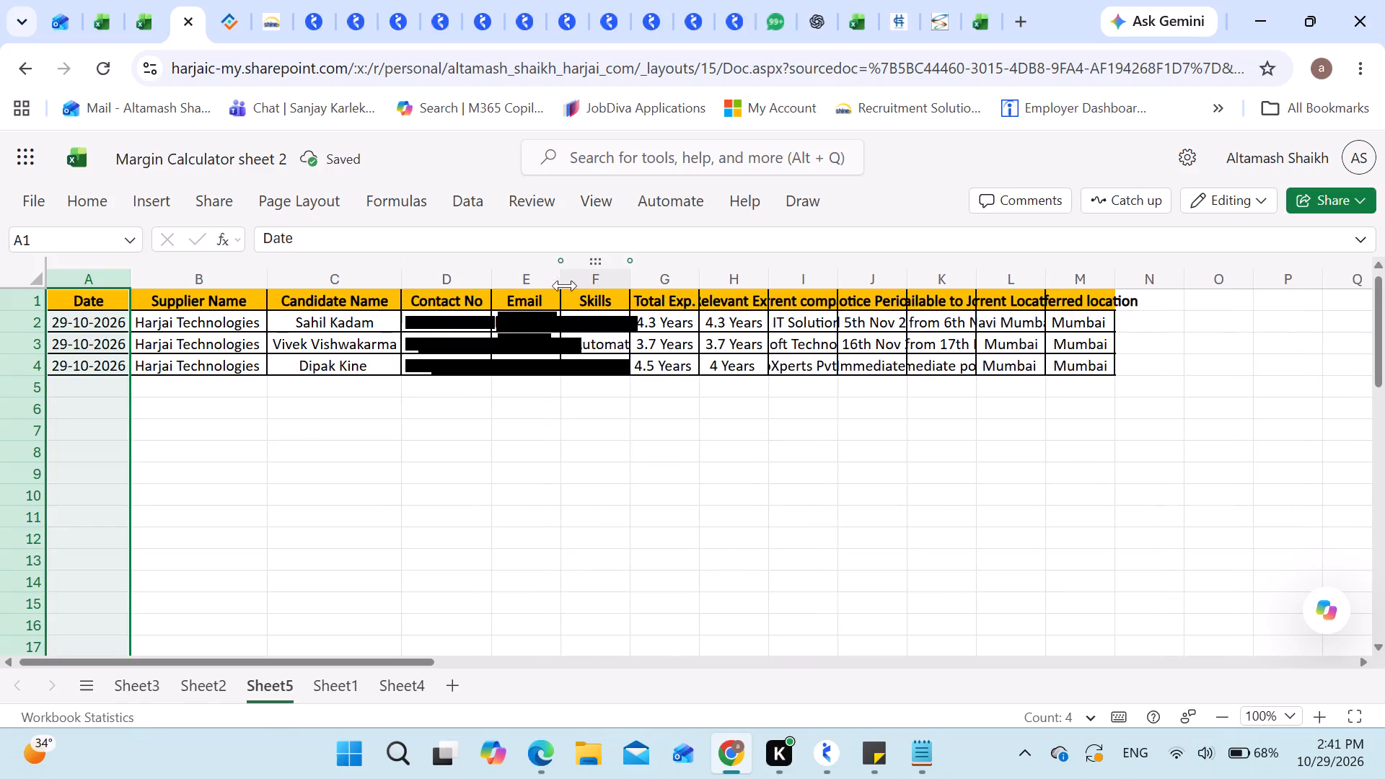
{"action": "double_click", "coordinate": [744, 283]}
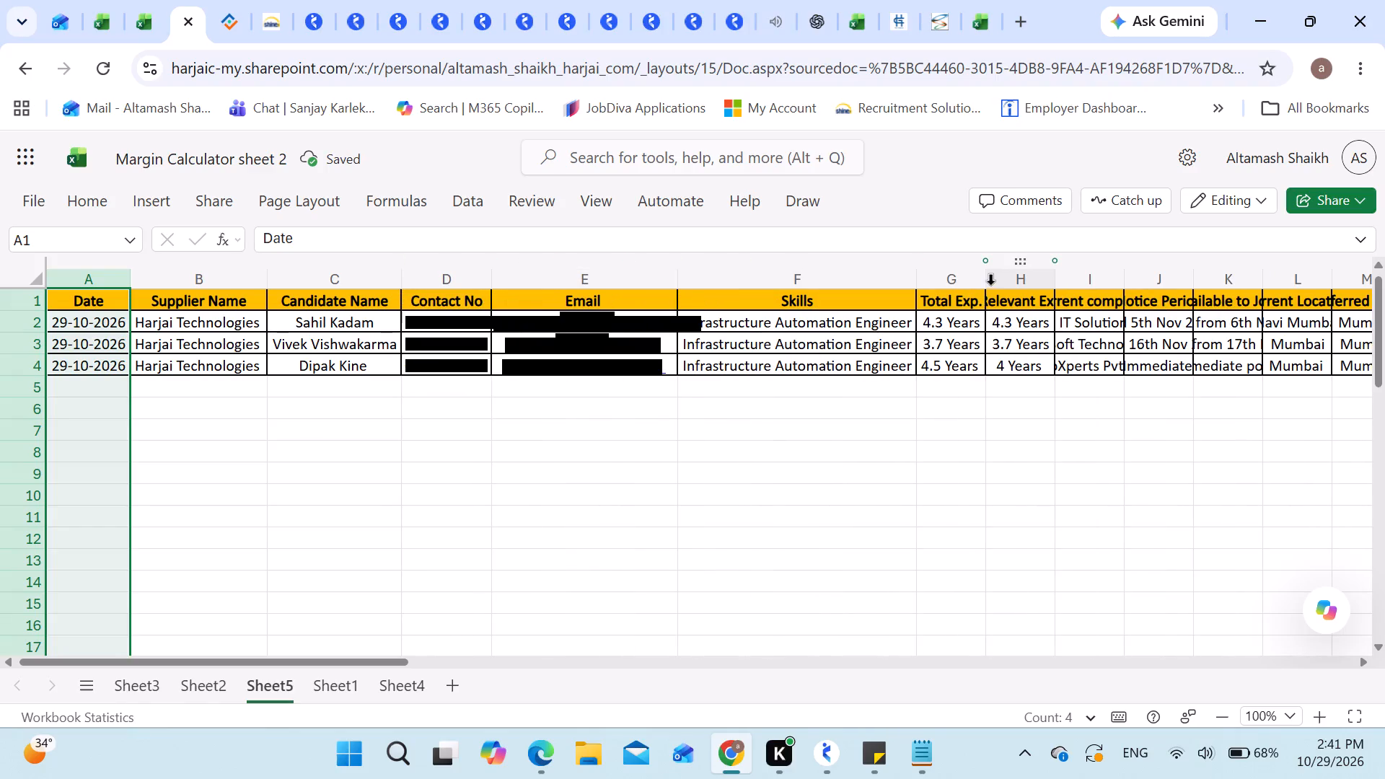
{"action": "double_click", "coordinate": [983, 286]}
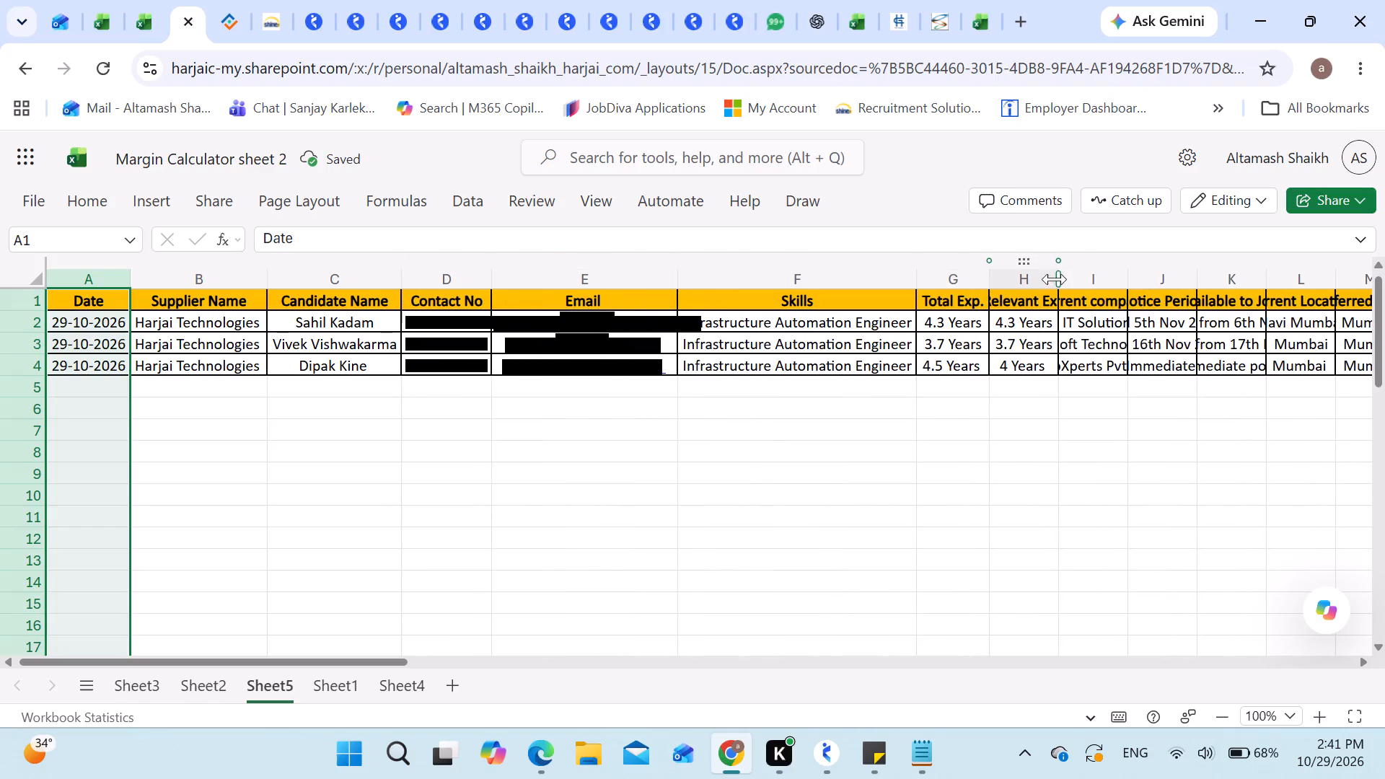
{"action": "double_click", "coordinate": [1057, 276]}
{"action": "scroll", "coordinate": [1071, 283], "scroll_direction": "left", "scroll_amount": 1}
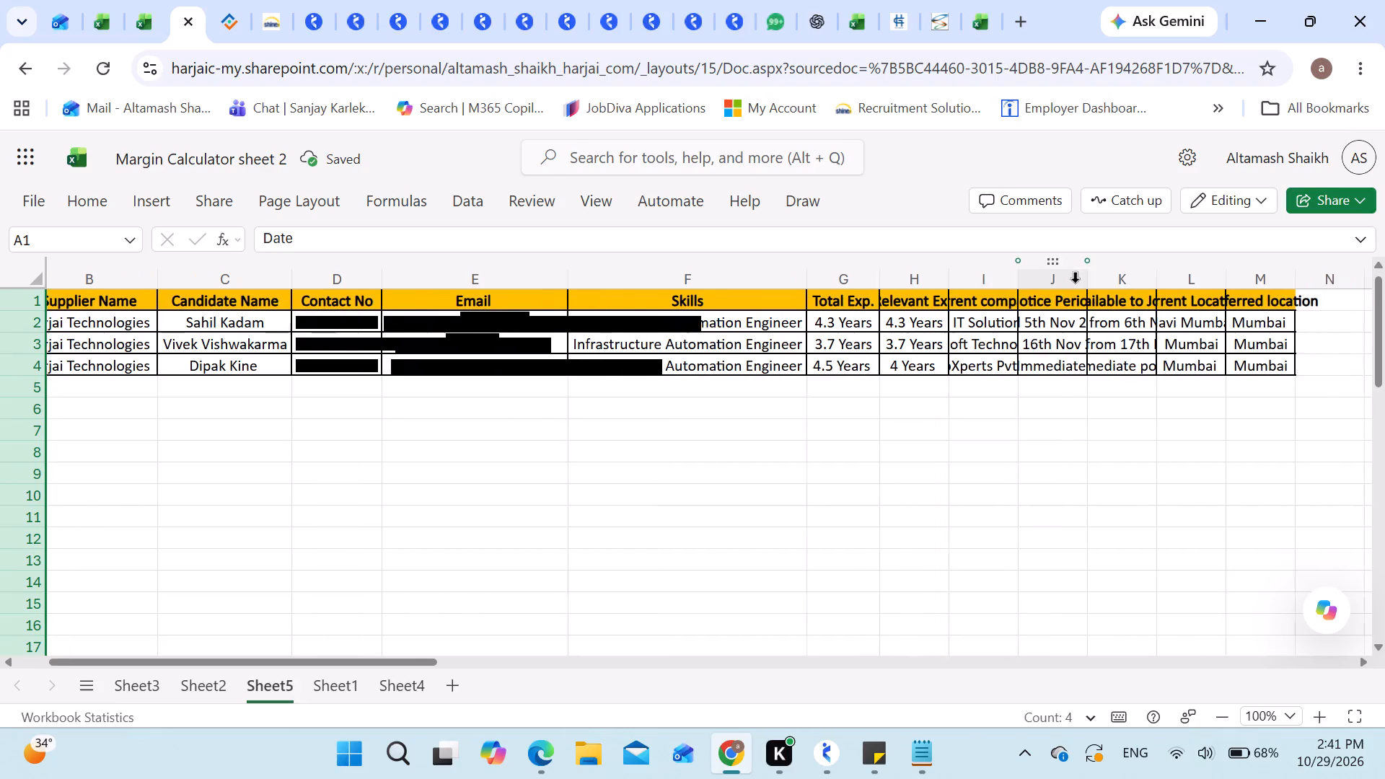
{"action": "scroll", "coordinate": [1075, 283], "scroll_direction": "left", "scroll_amount": 1}
{"action": "double_click", "coordinate": [931, 280]}
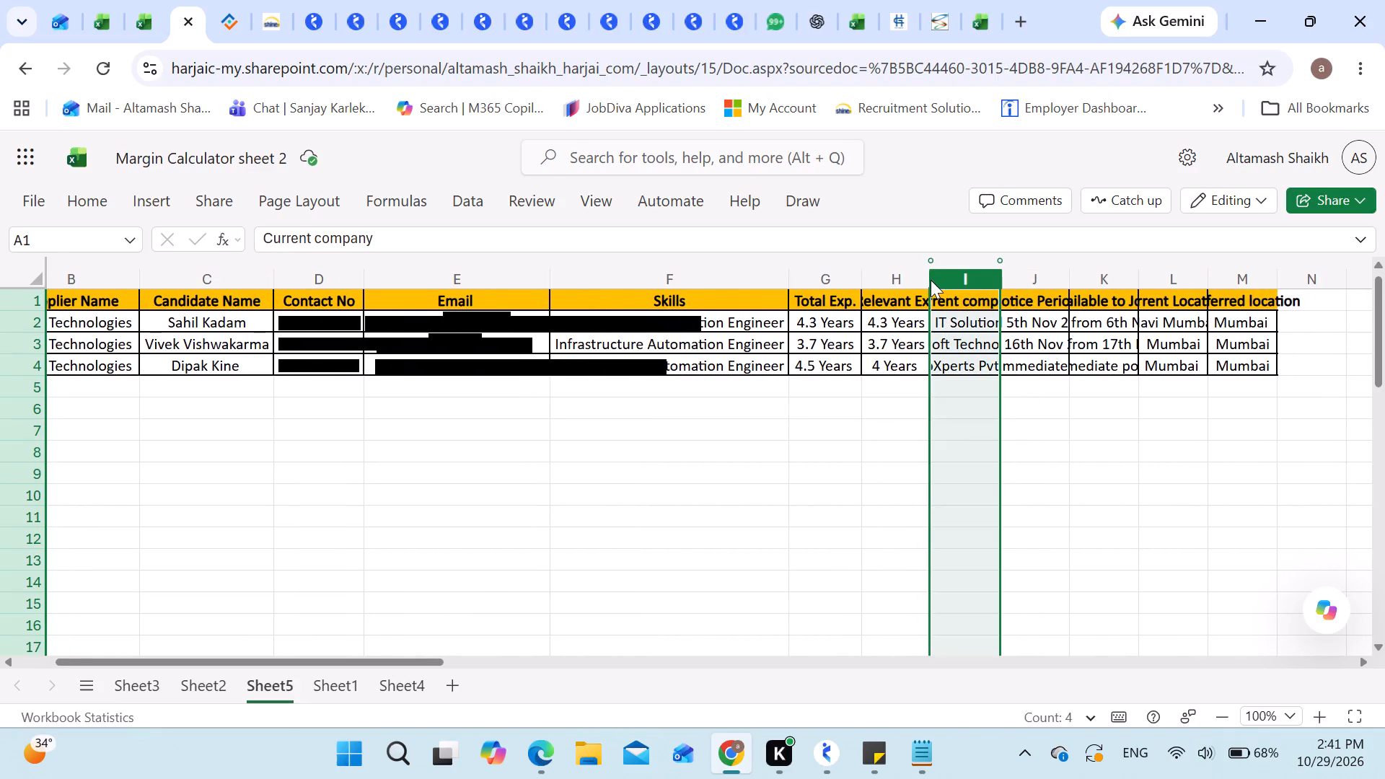
{"action": "left_click", "coordinate": [925, 280]}
{"action": "double_click", "coordinate": [929, 280]}
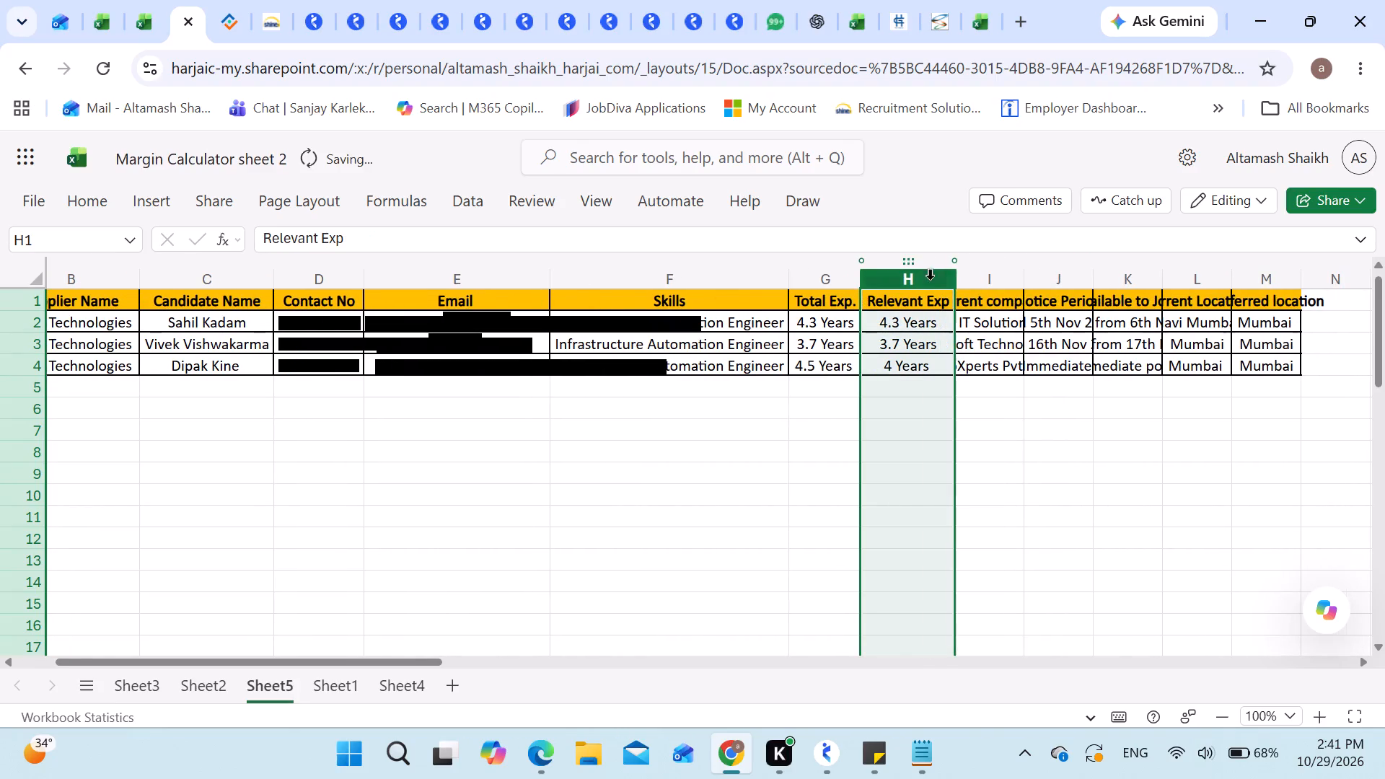
{"action": "double_click", "coordinate": [1028, 280]}
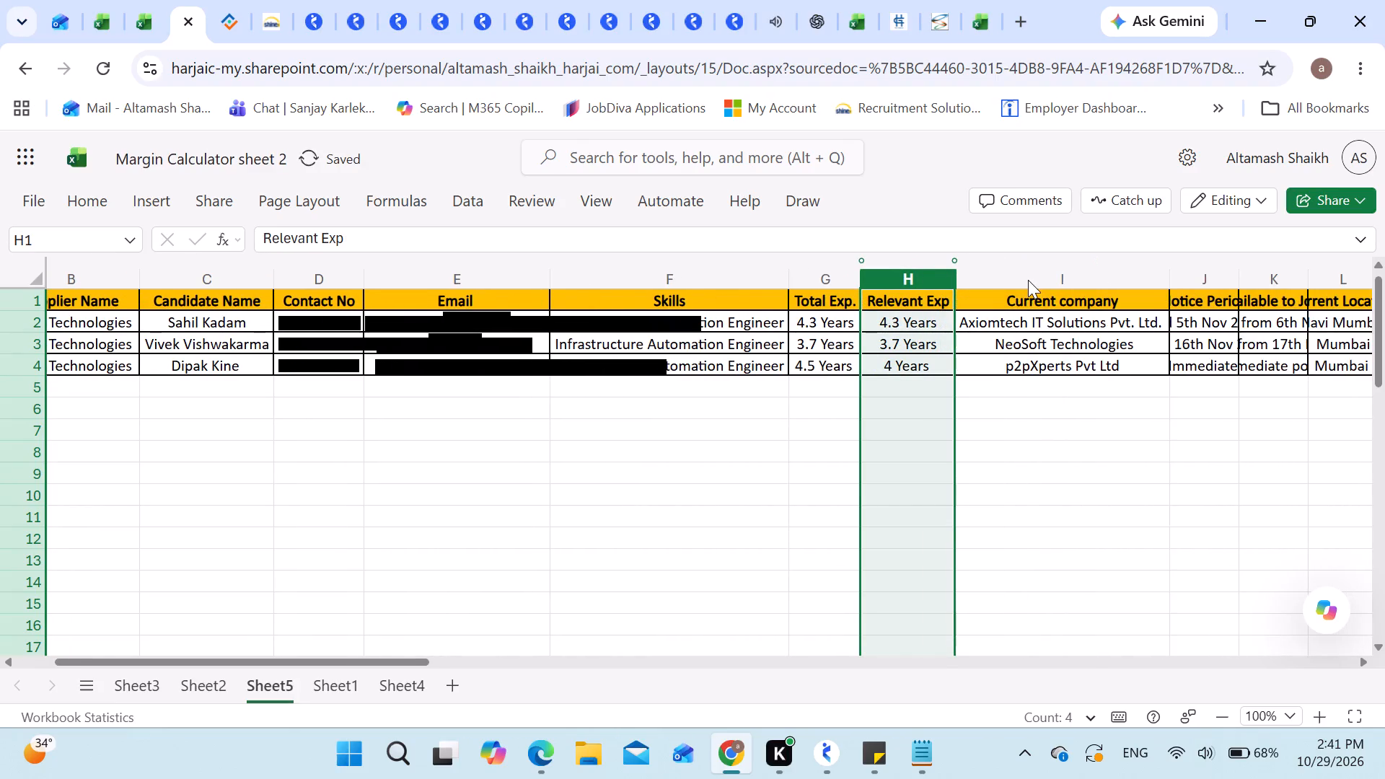
{"action": "scroll", "coordinate": [1113, 296], "scroll_direction": "left", "scroll_amount": 3}
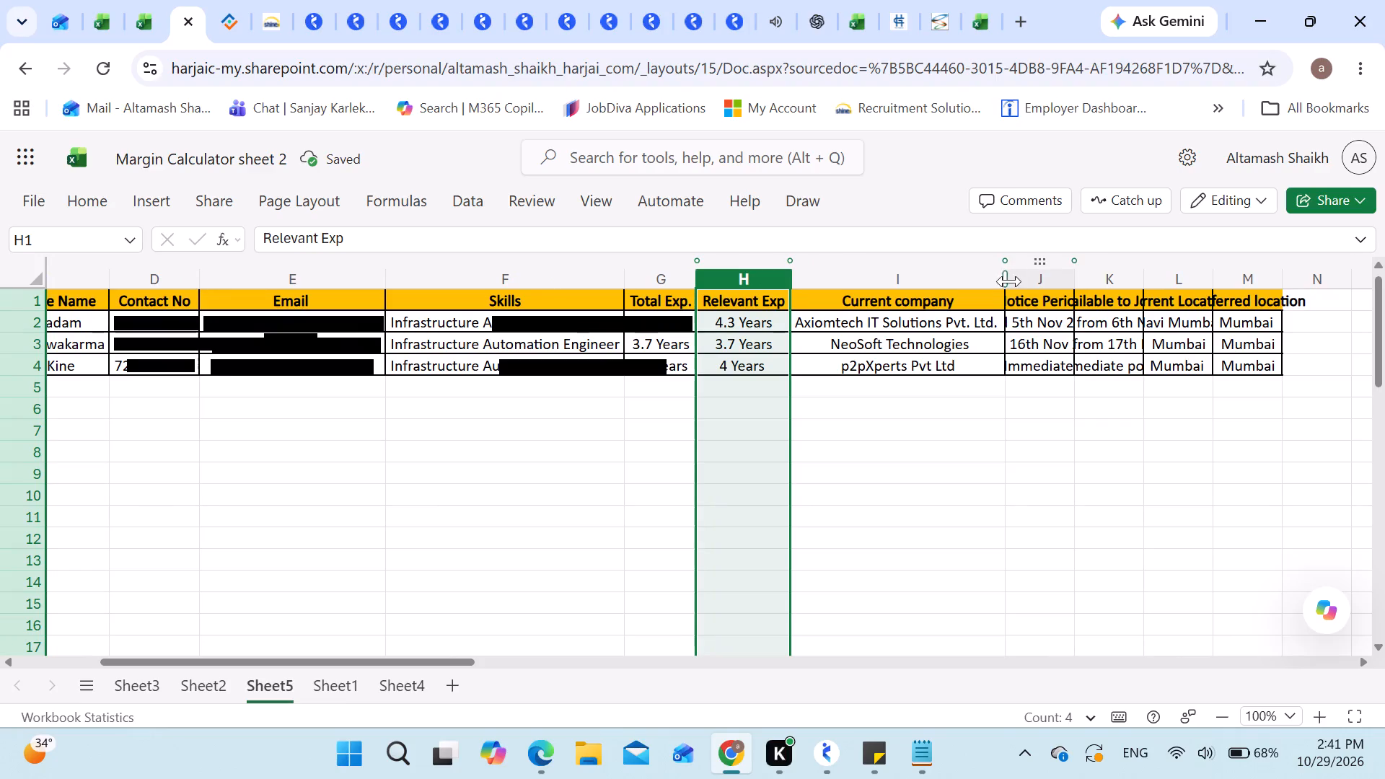
{"action": "double_click", "coordinate": [1003, 282]}
{"action": "scroll", "coordinate": [1072, 282], "scroll_direction": "left", "scroll_amount": 1}
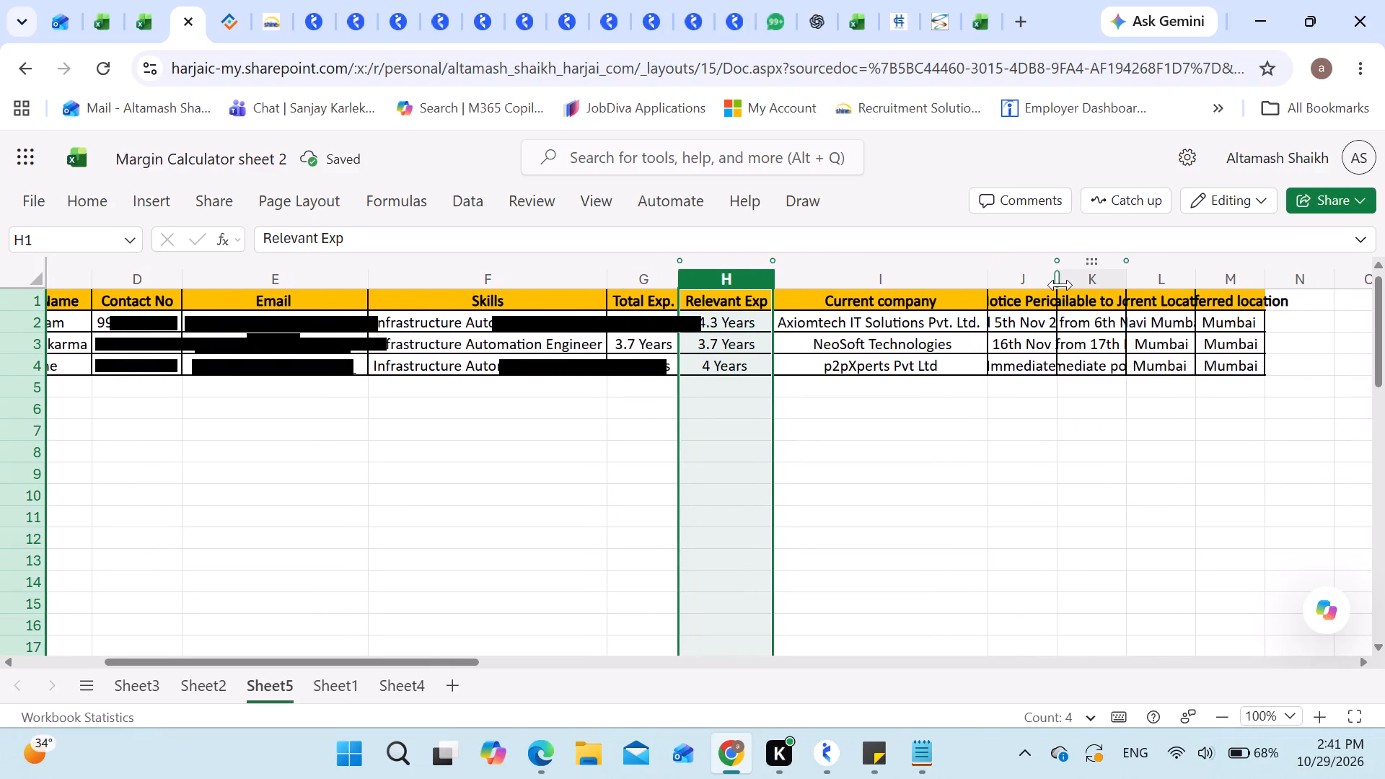
{"action": "double_click", "coordinate": [1060, 285]}
{"action": "scroll", "coordinate": [1104, 284], "scroll_direction": "left", "scroll_amount": 1}
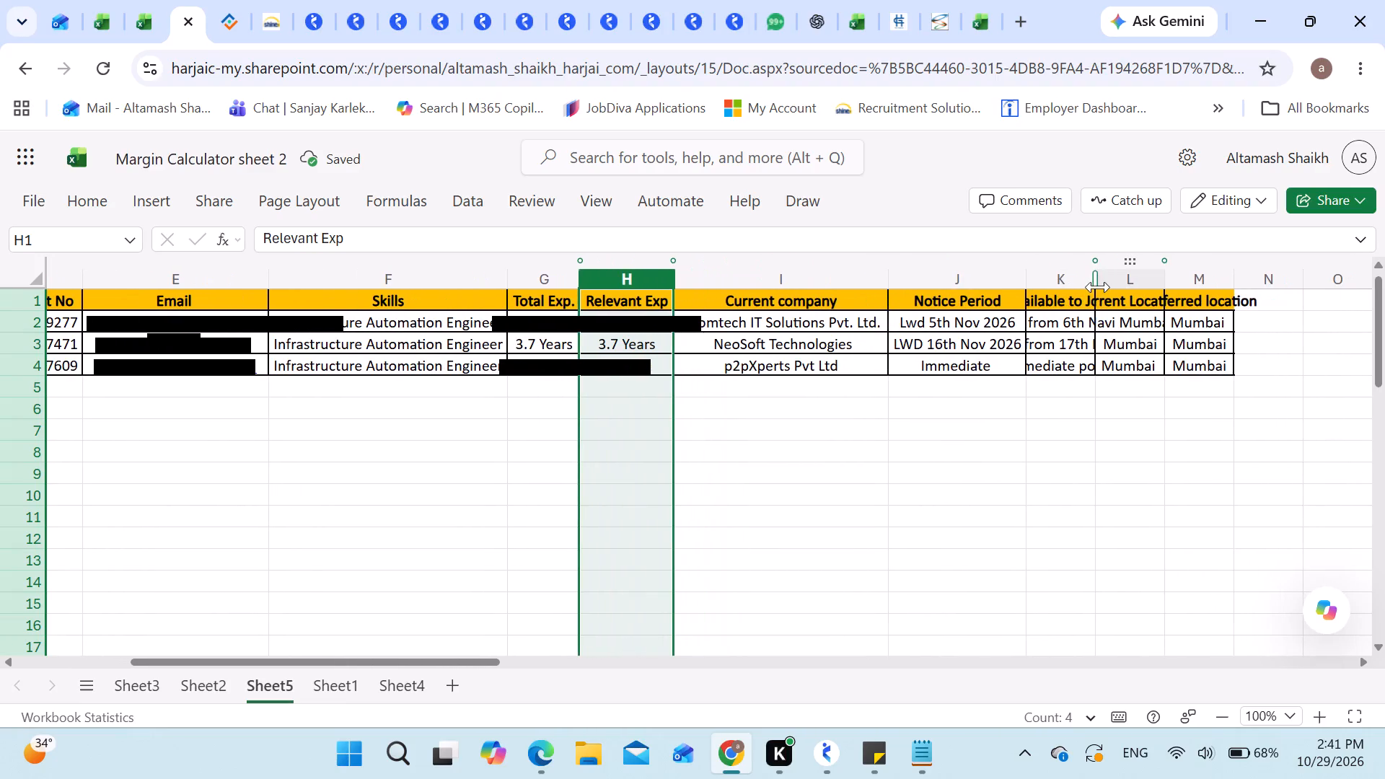
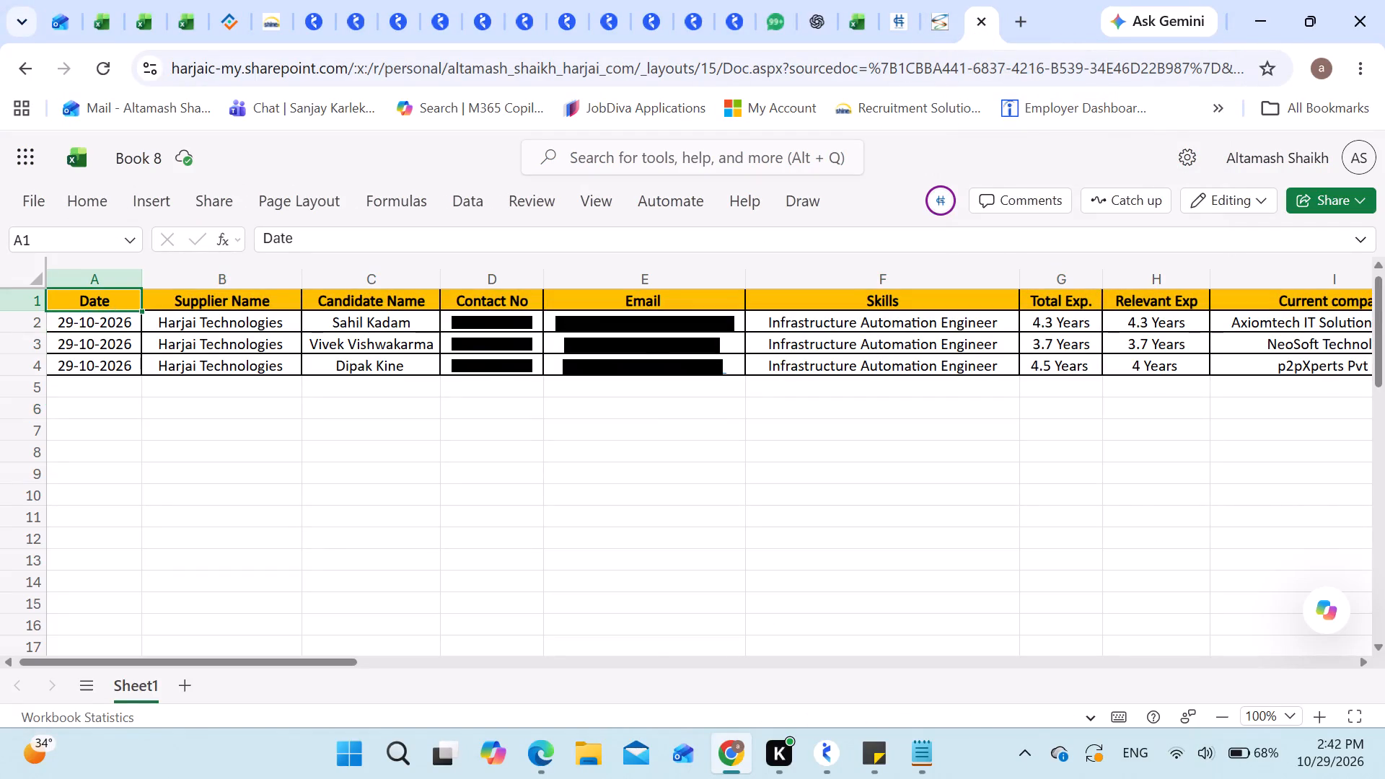
Copy the candidate table A1:M4, including its header row, from Sheet1 of the Book 8 workbook.
{"action": "key", "text": "ctrl+c"}
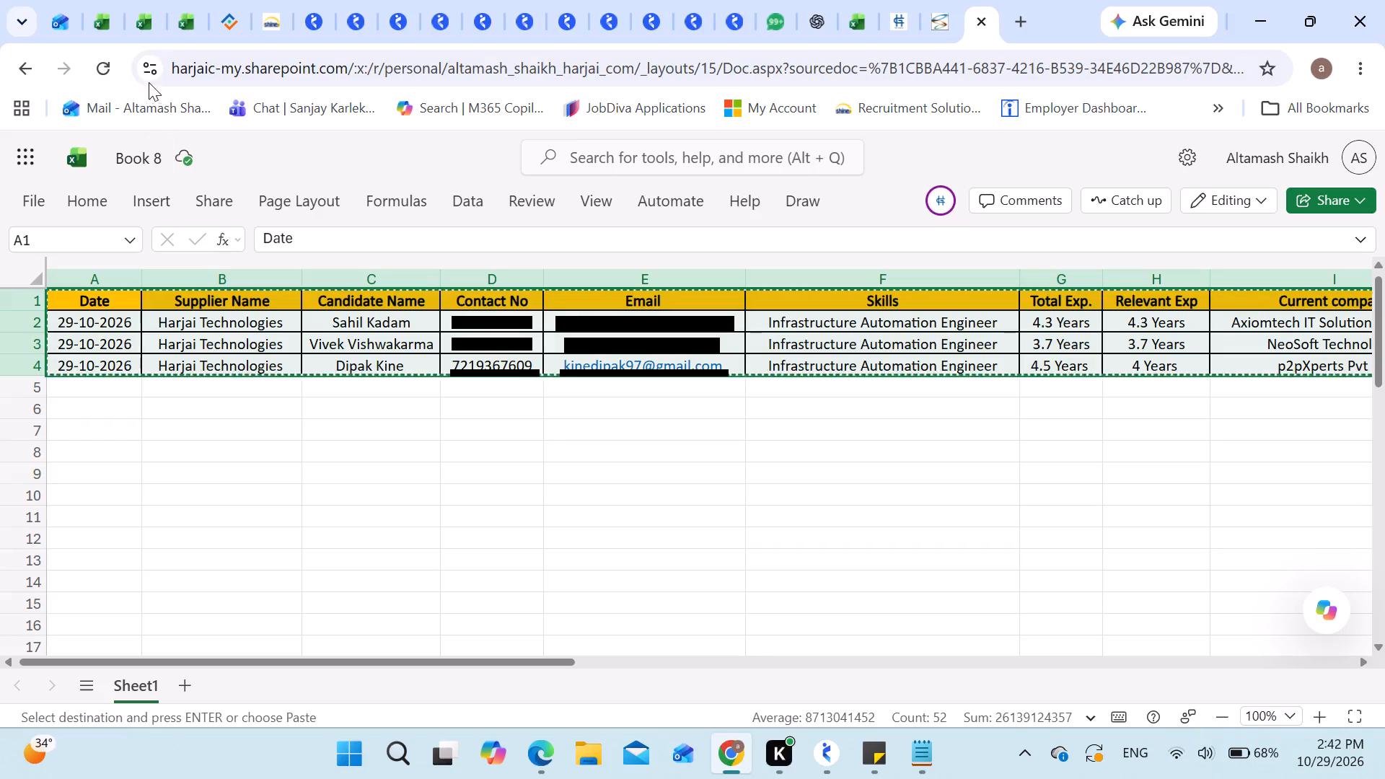
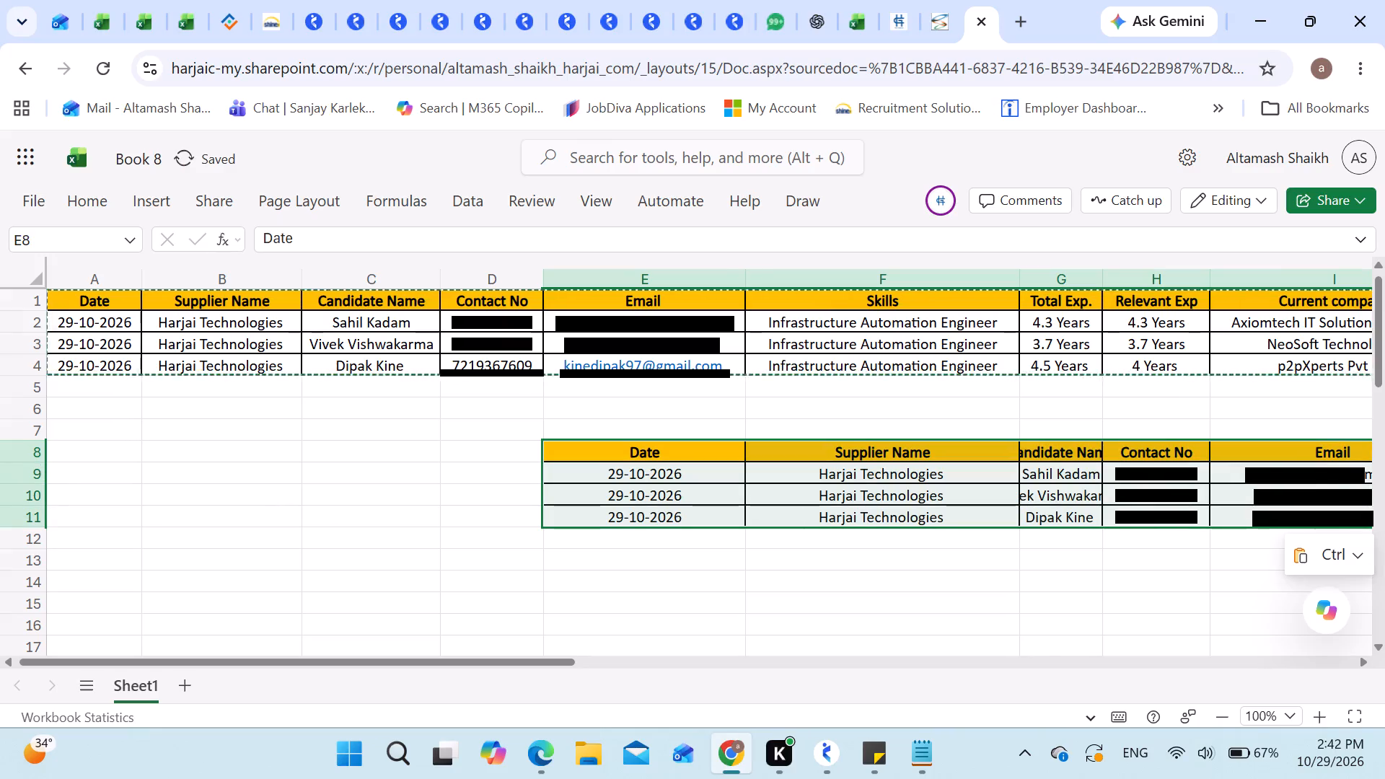
Copy the whole original candidate table starting at A1 on Sheet1 of Book 8, including its header row.
{"action": "double_click", "coordinate": [58, 309]}
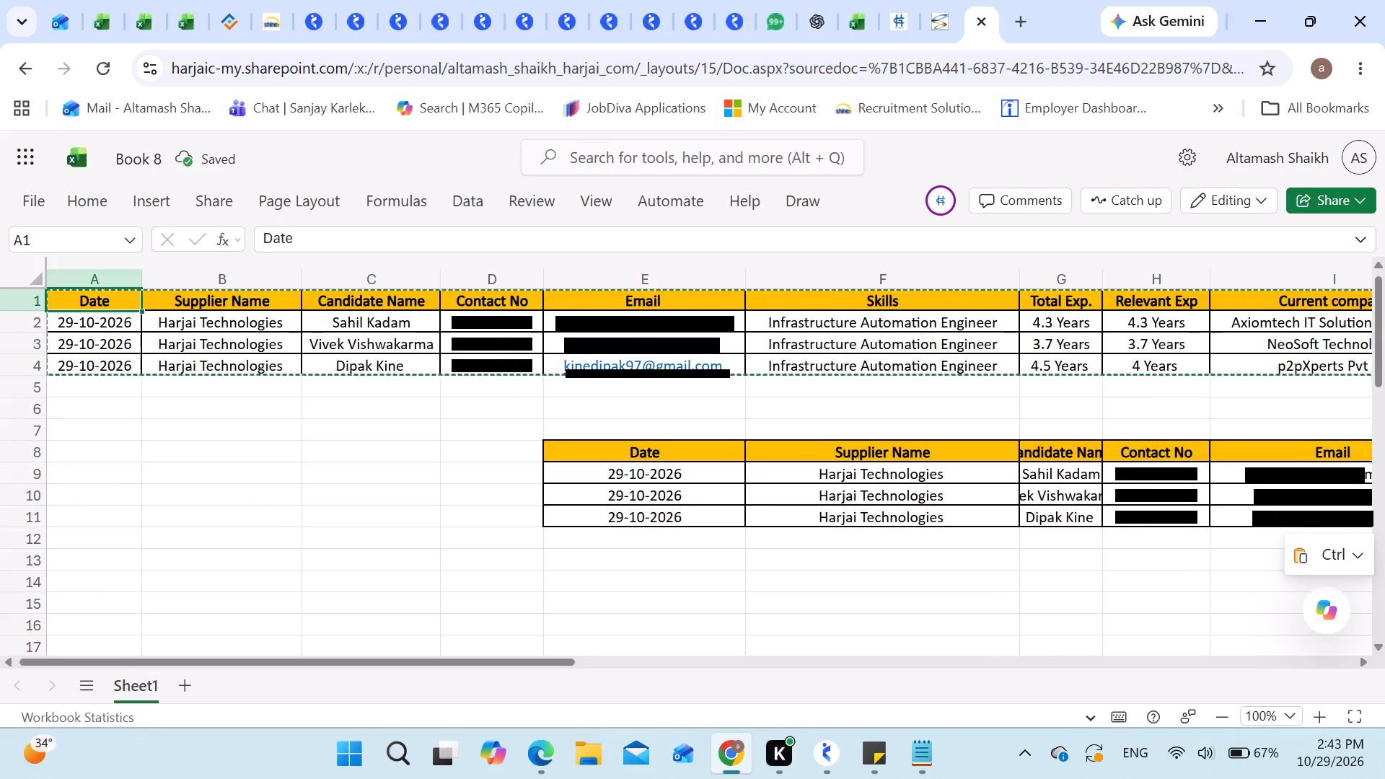
{"action": "left_click_drag", "start_coordinate": [58, 309], "coordinate": [107, 305]}
{"action": "key", "text": "ctrl+a"}
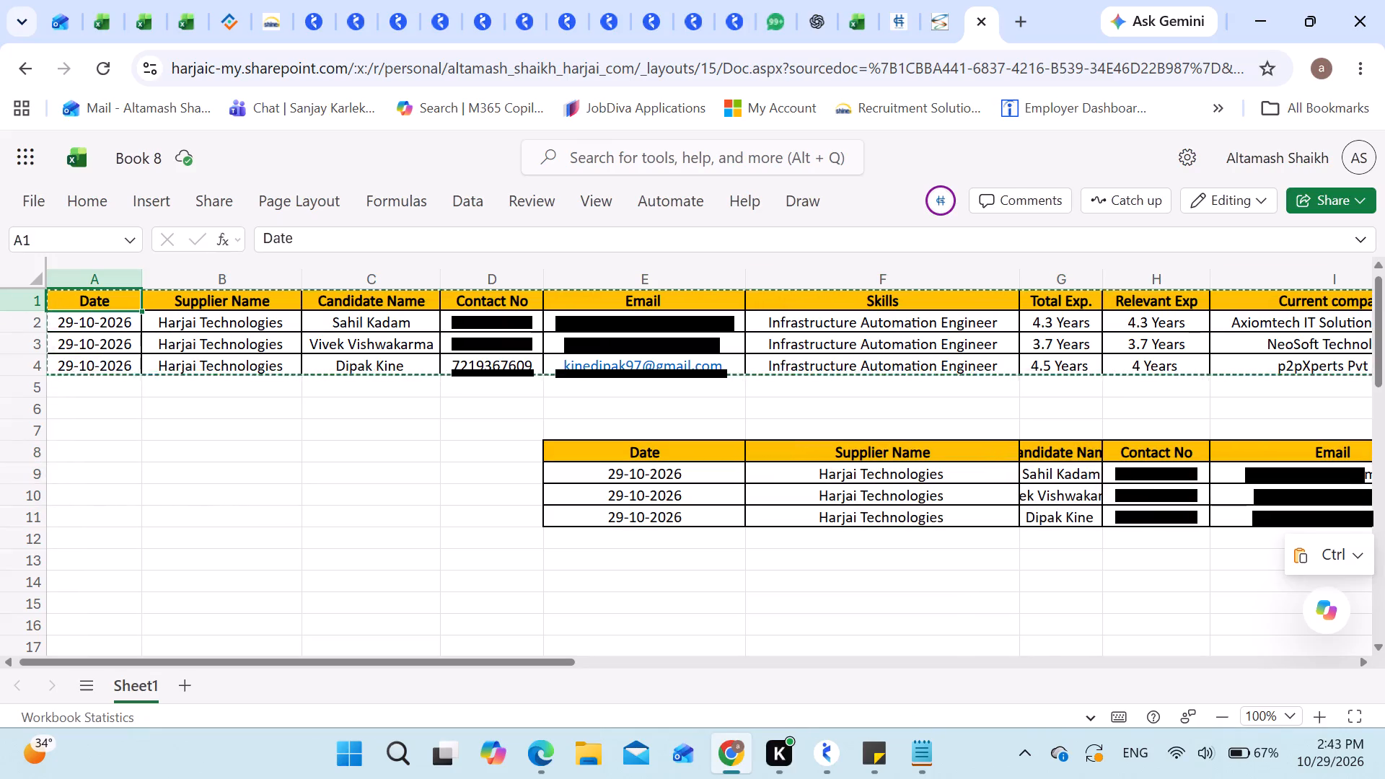
{"action": "key", "text": "ctrl+a"}
{"action": "key", "text": "ctrl+c"}
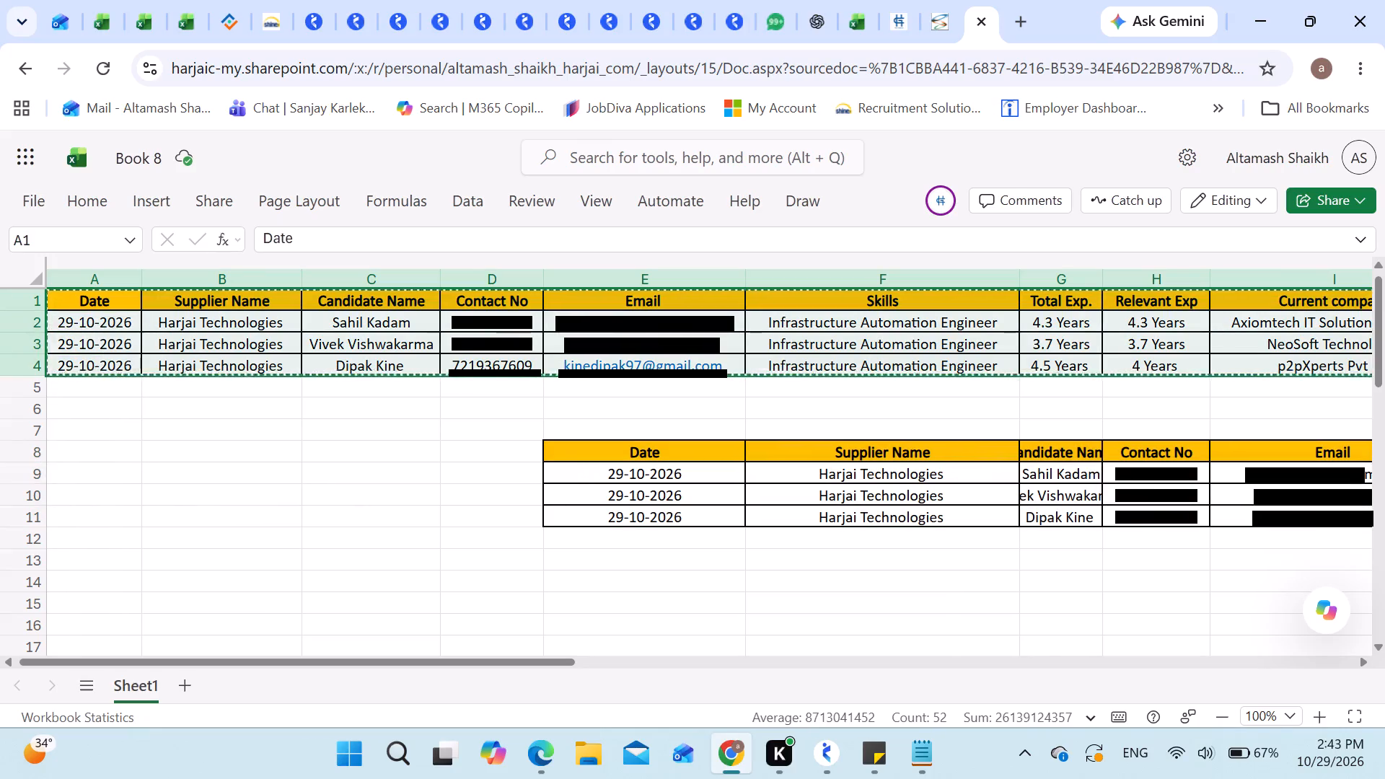
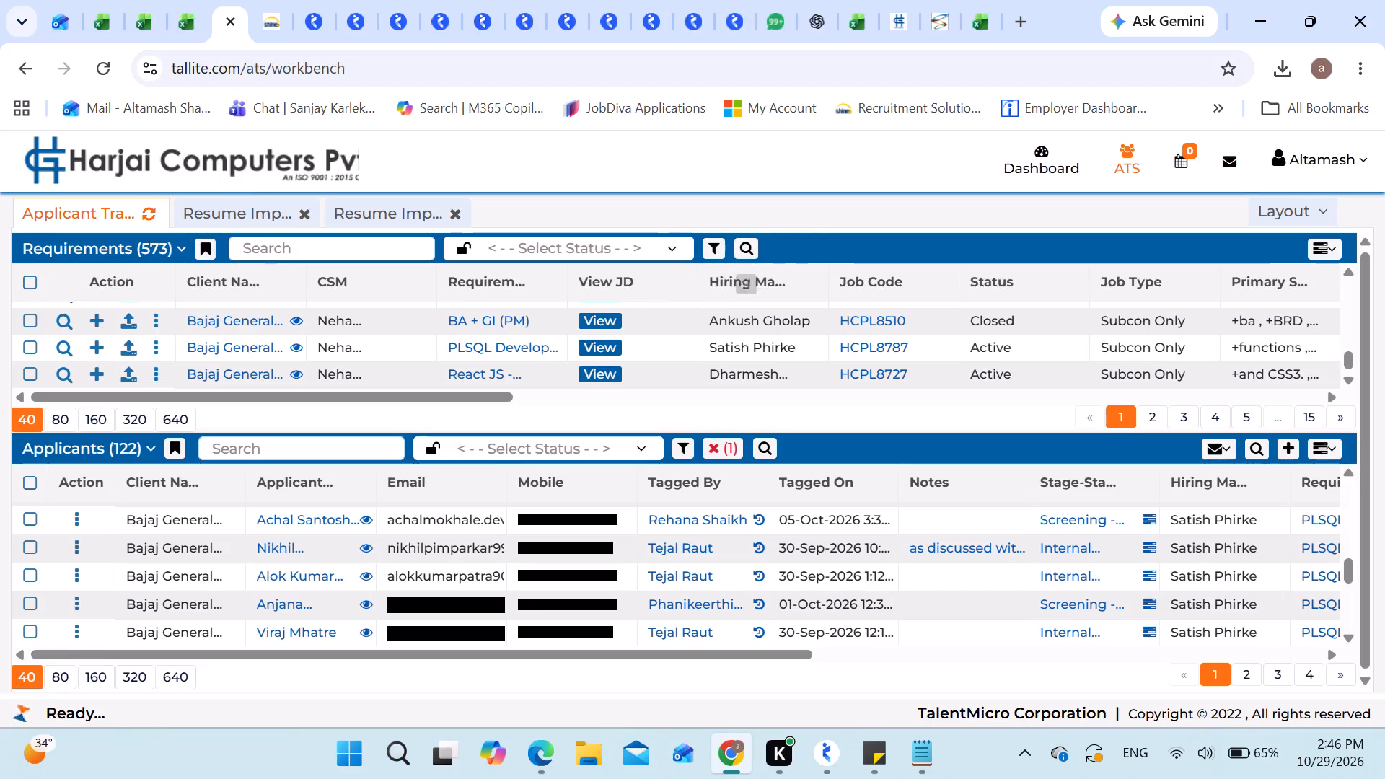
{"action": "left_click", "coordinate": [707, 448]}
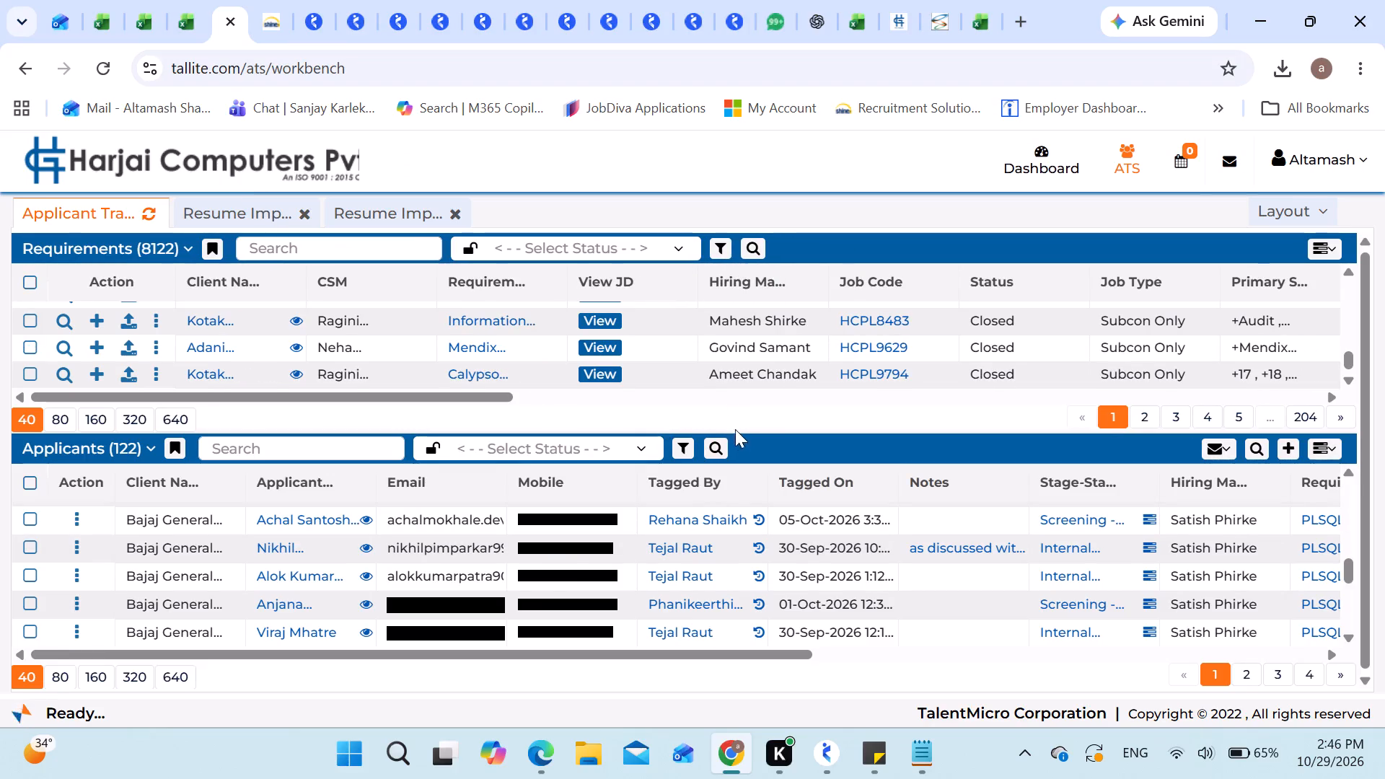
Search the requirements list for "kotak sec".
{"action": "left_click", "coordinate": [415, 244]}
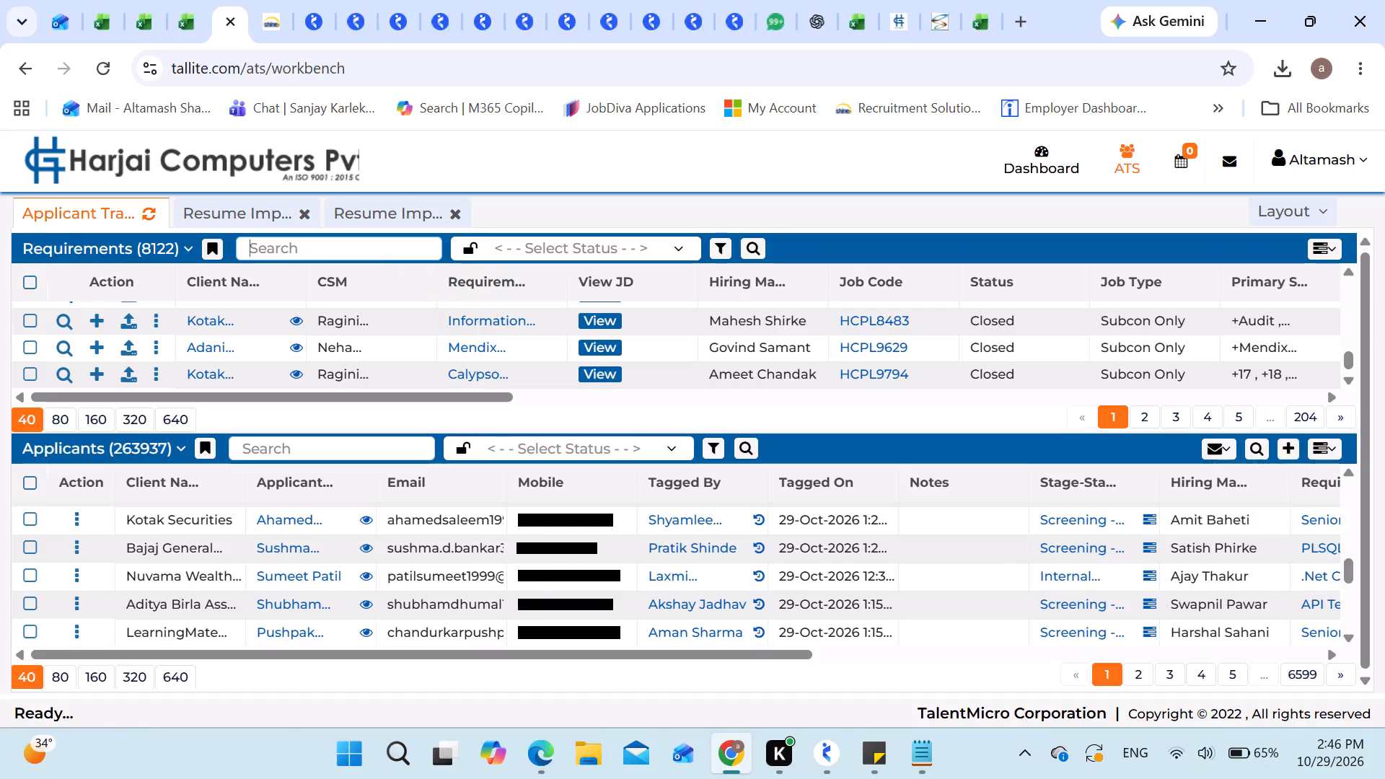
{"action": "type", "text": "kotak"}
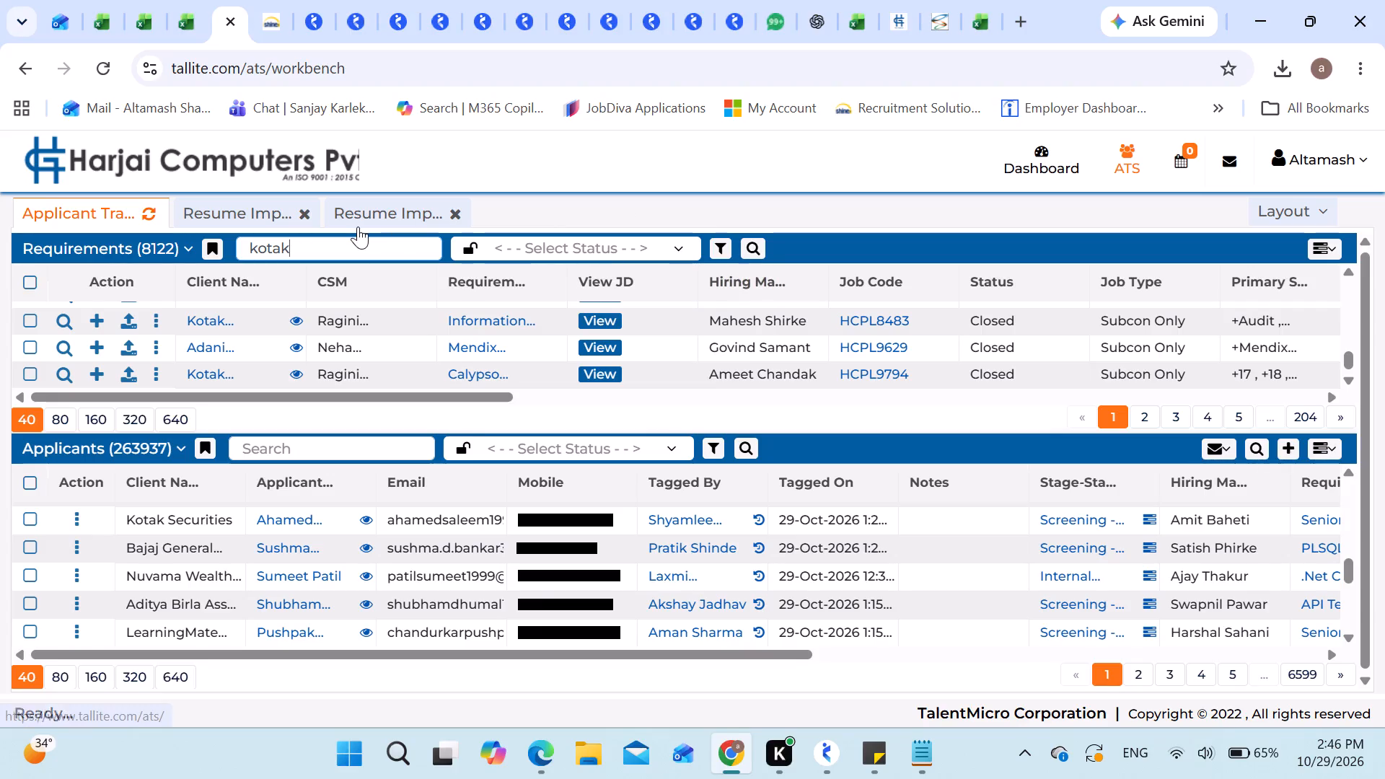
{"action": "key", "text": "space"}
{"action": "type", "text": "sec"}
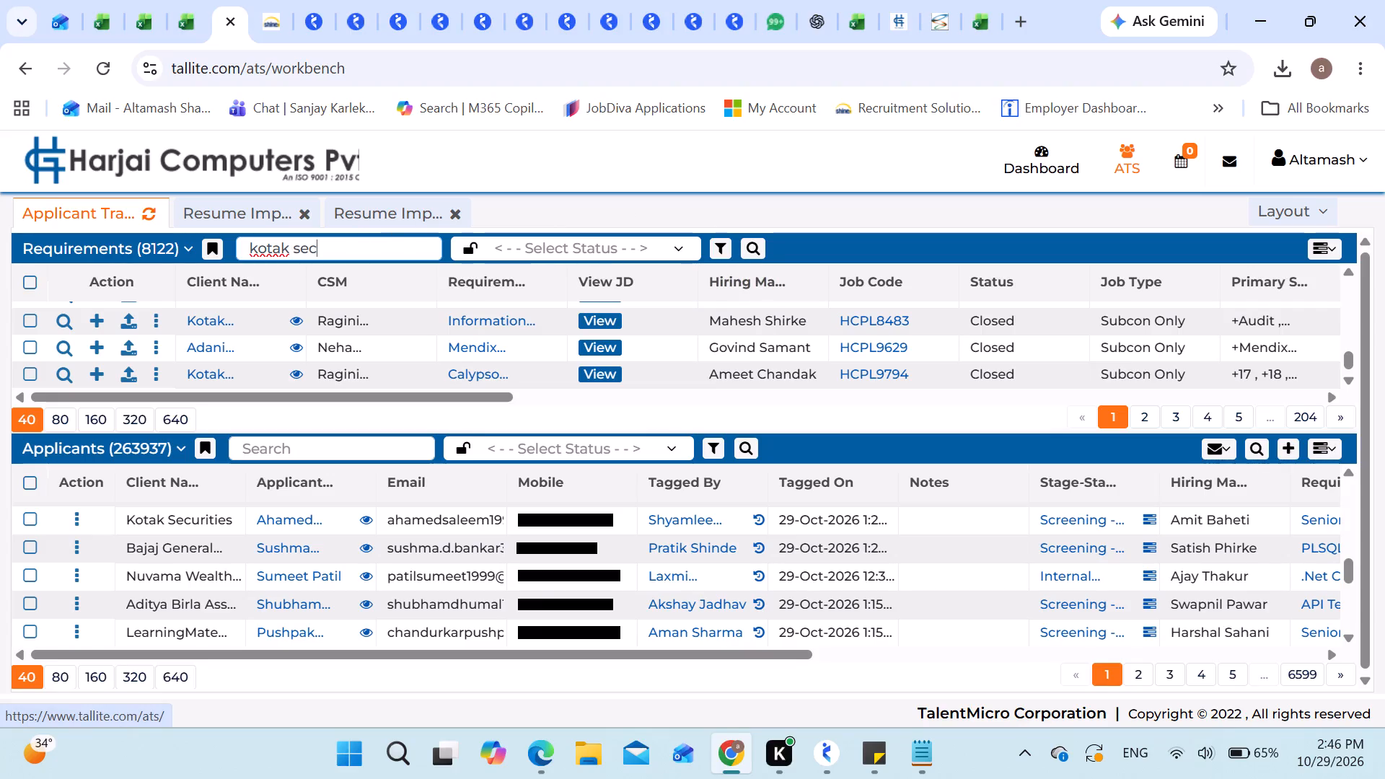
{"action": "left_click", "coordinate": [744, 248]}
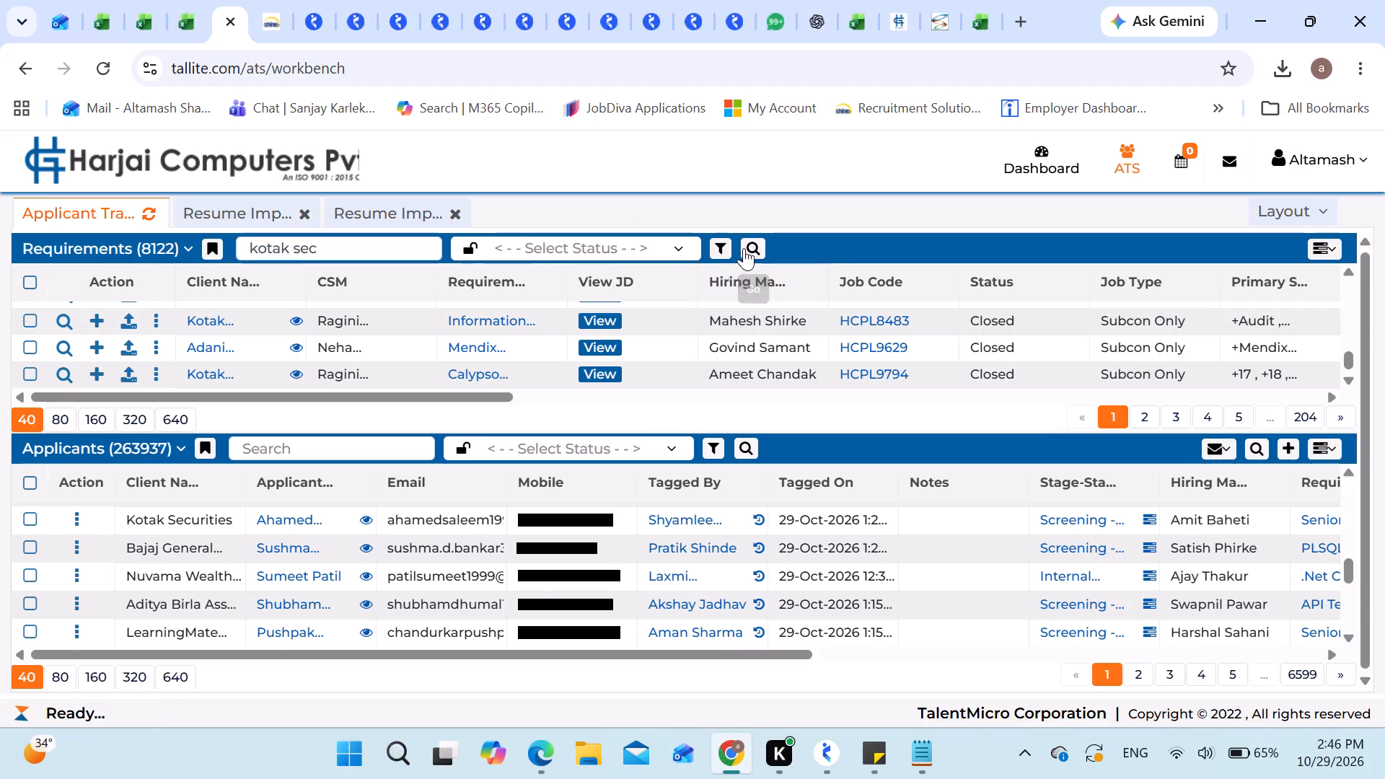
Select the active Kotak requirement with job code HCPL9487 to filter the applicants list to it.
{"action": "scroll", "coordinate": [366, 332], "scroll_direction": "up", "scroll_amount": 1}
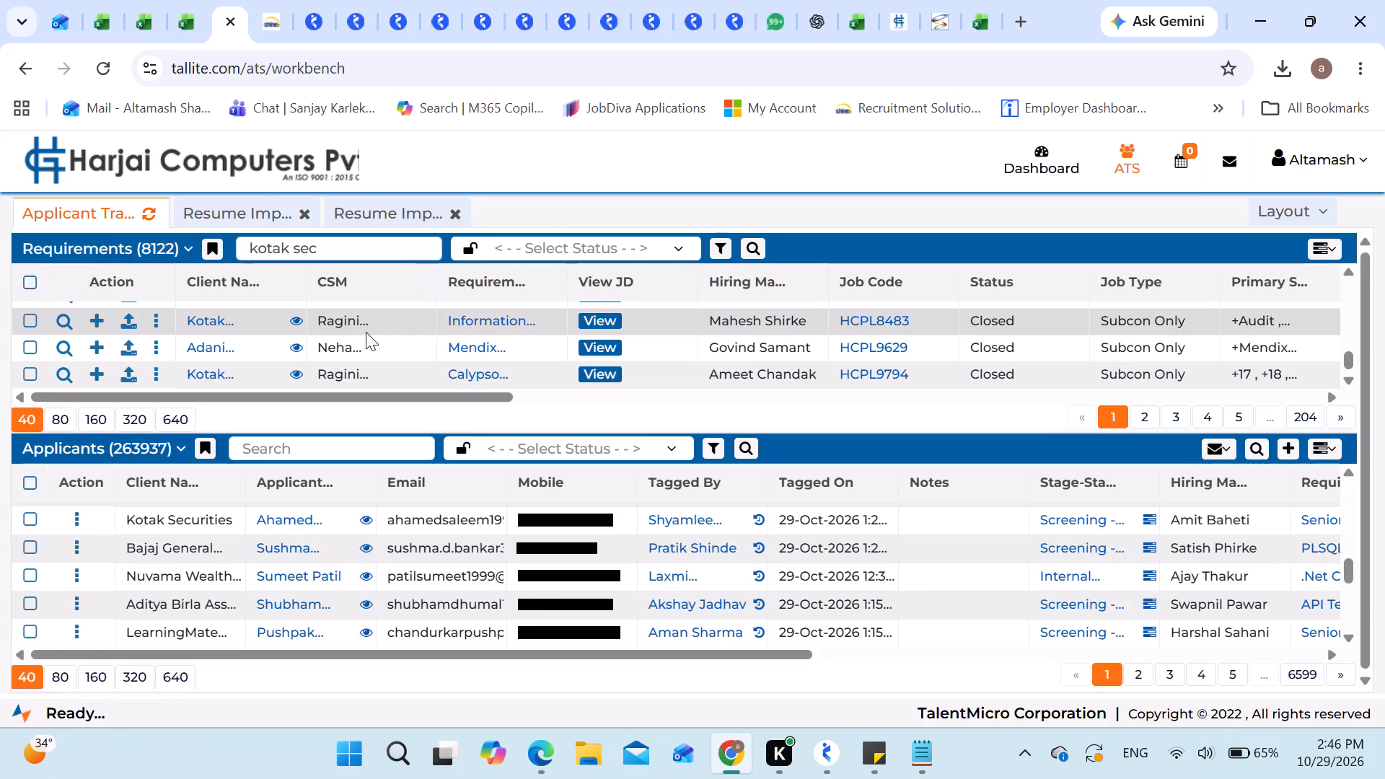
{"action": "scroll", "coordinate": [366, 332], "scroll_direction": "up", "scroll_amount": 1}
{"action": "scroll", "coordinate": [282, 355], "scroll_direction": "up", "scroll_amount": 3}
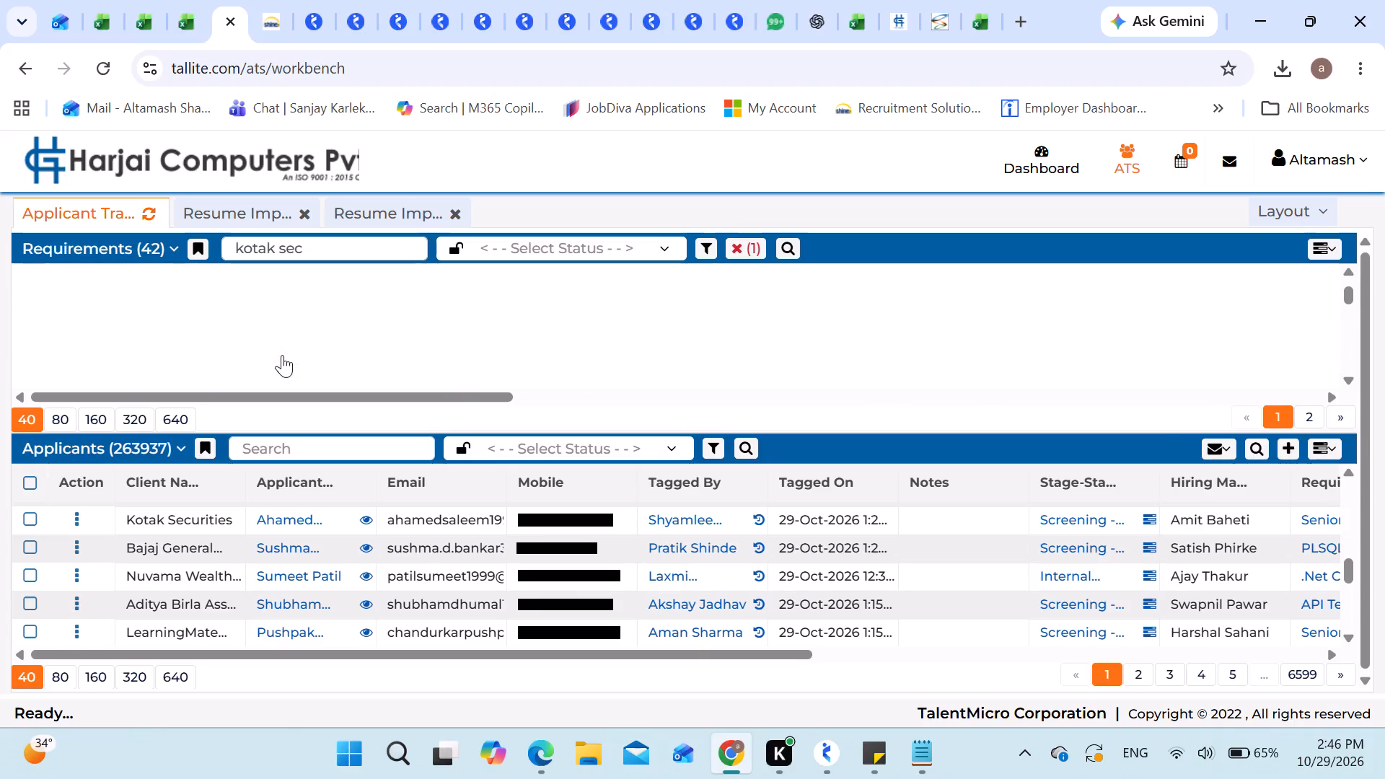
{"action": "scroll", "coordinate": [282, 355], "scroll_direction": "up", "scroll_amount": 3}
{"action": "scroll", "coordinate": [282, 355], "scroll_direction": "right", "scroll_amount": 2}
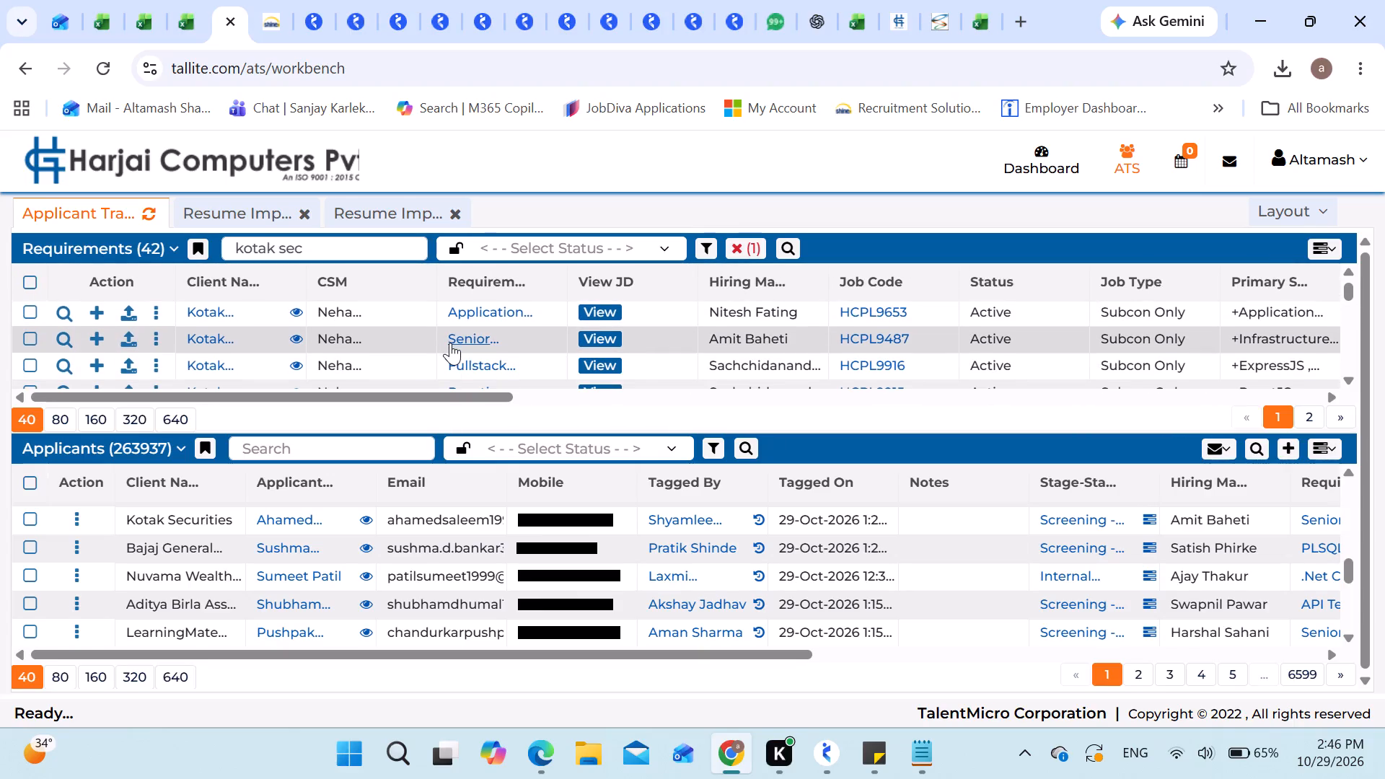
{"action": "left_click", "coordinate": [25, 342]}
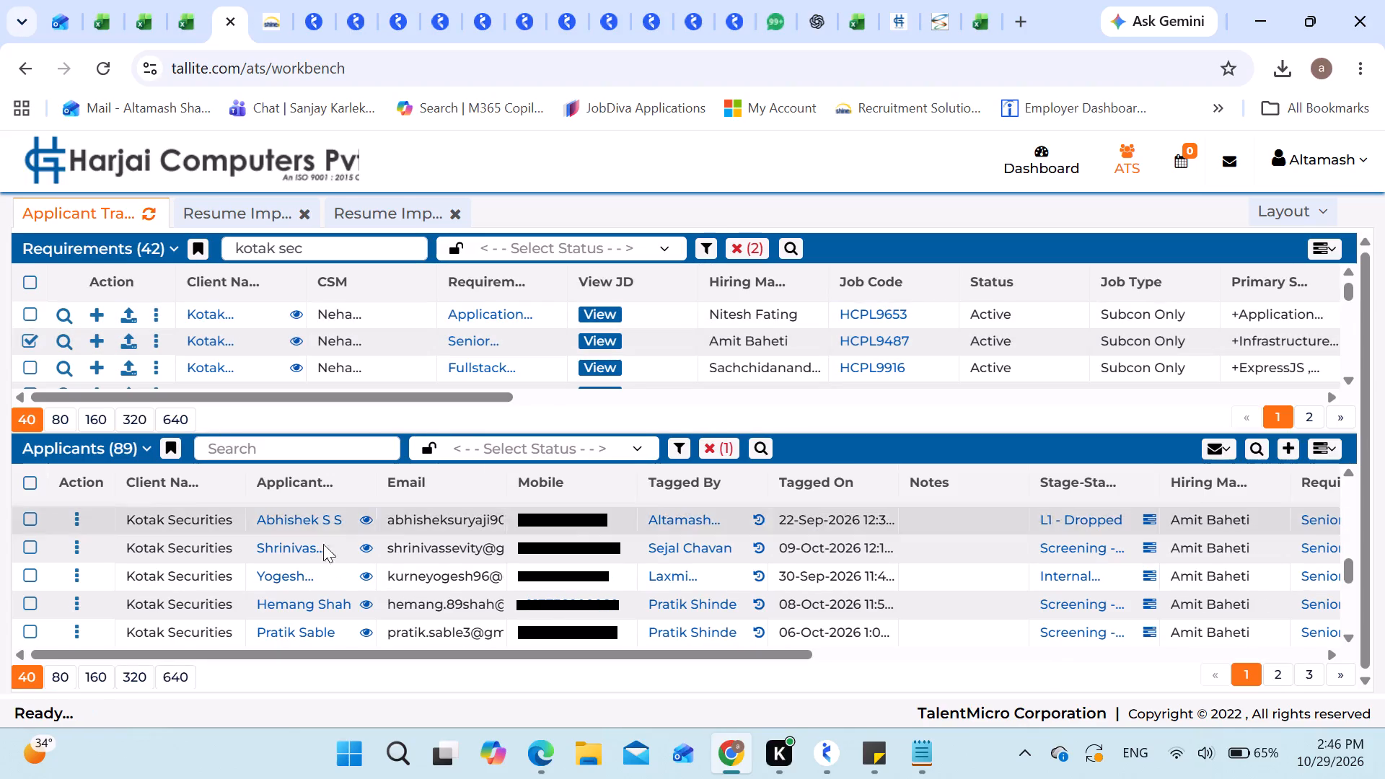
Look through the applicants for requirement HCPL9487, checking who tagged them, the tagging dates and their stages.
{"action": "scroll", "coordinate": [391, 586], "scroll_direction": "up", "scroll_amount": 1}
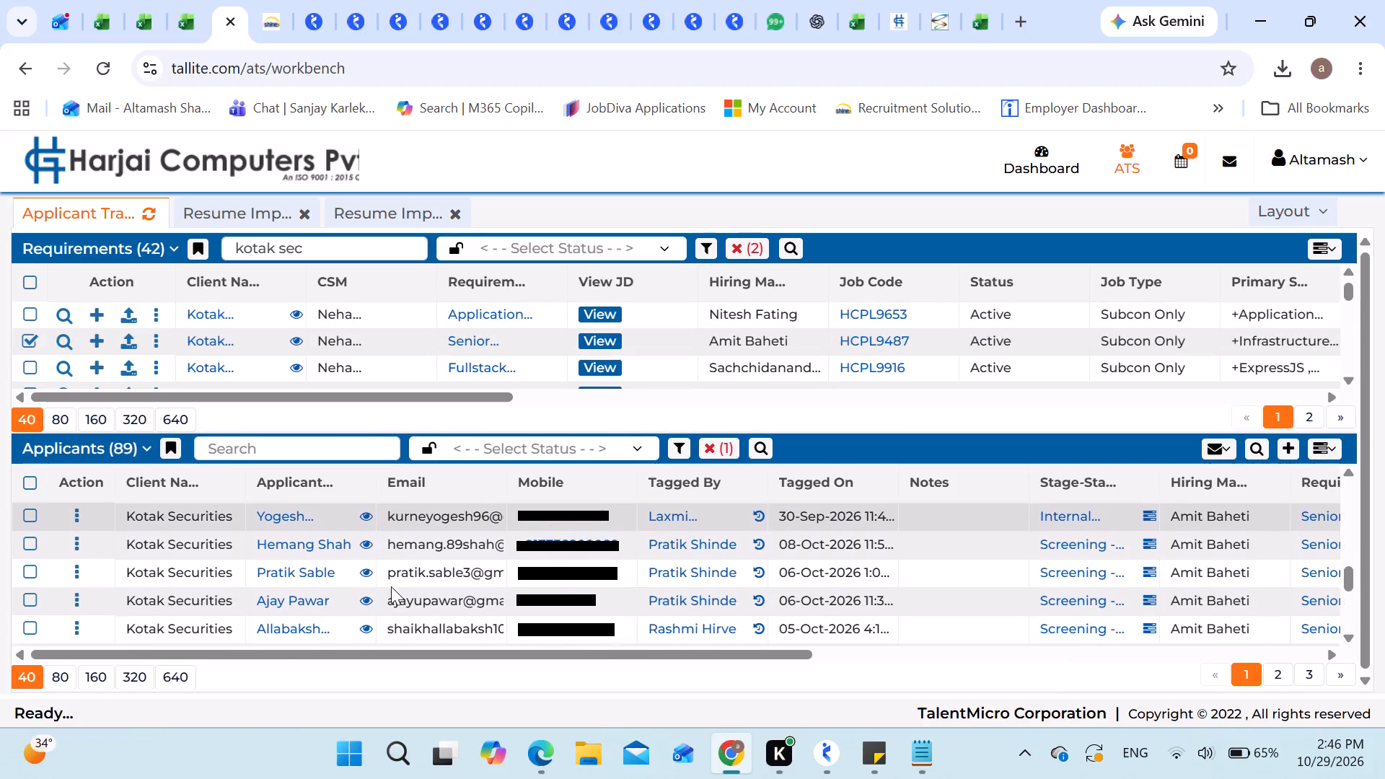
{"action": "scroll", "coordinate": [391, 586], "scroll_direction": "up", "scroll_amount": 2}
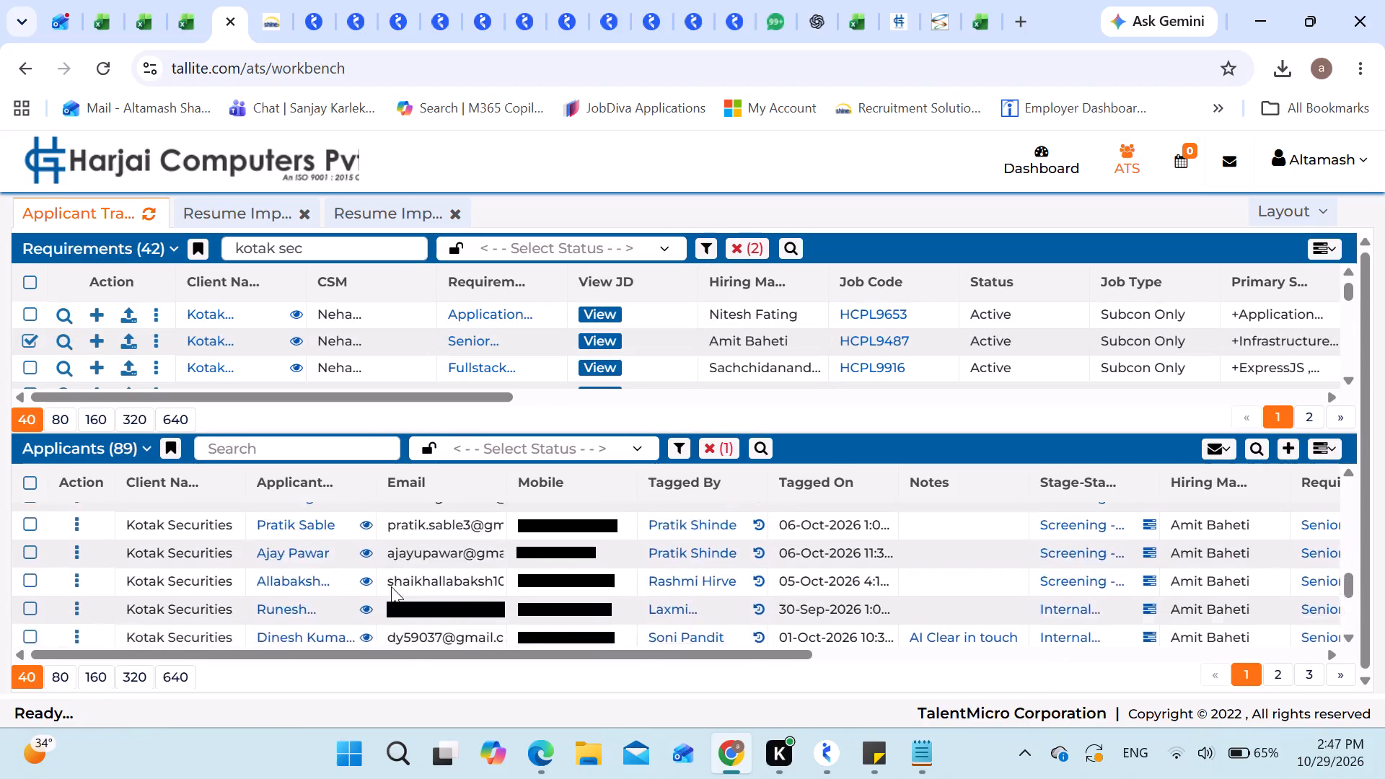
{"action": "scroll", "coordinate": [391, 586], "scroll_direction": "up", "scroll_amount": 2}
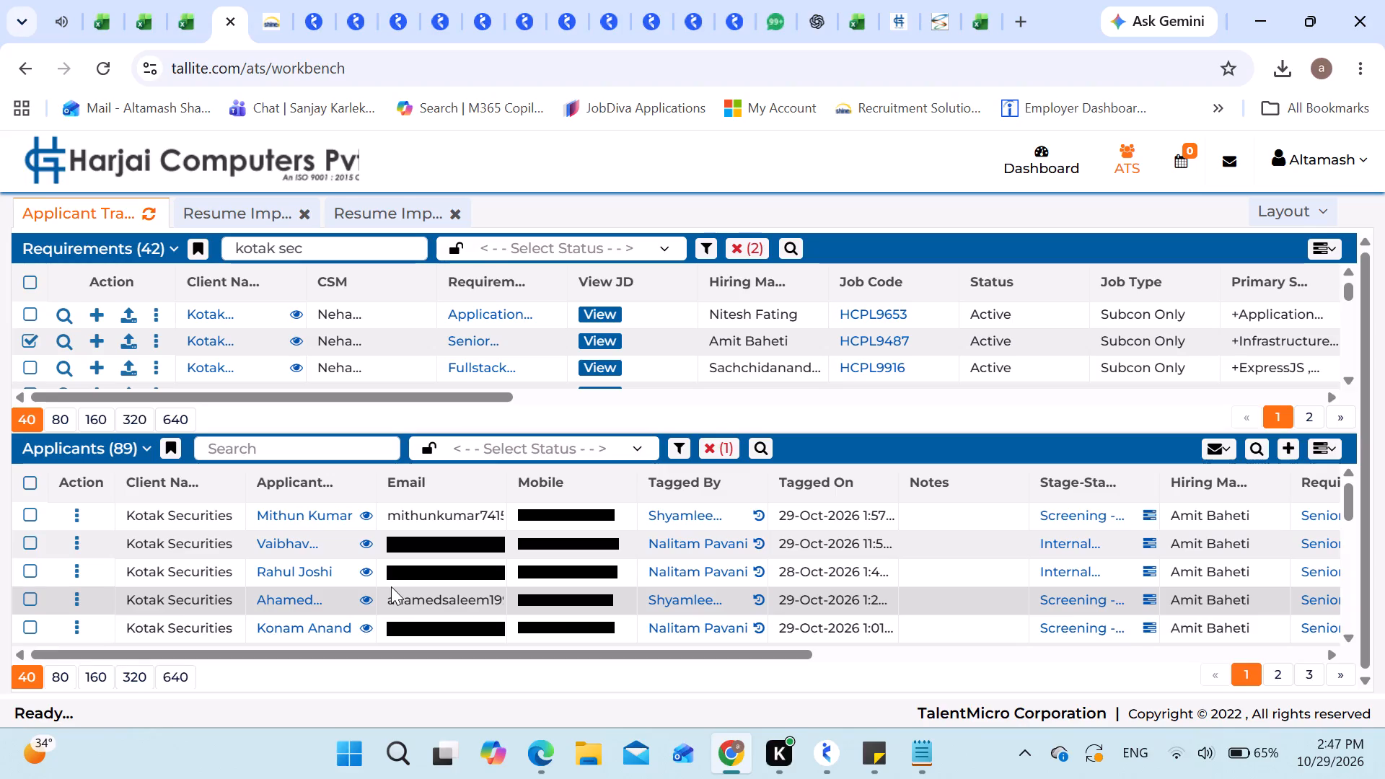
{"action": "scroll", "coordinate": [391, 586], "scroll_direction": "up", "scroll_amount": 2}
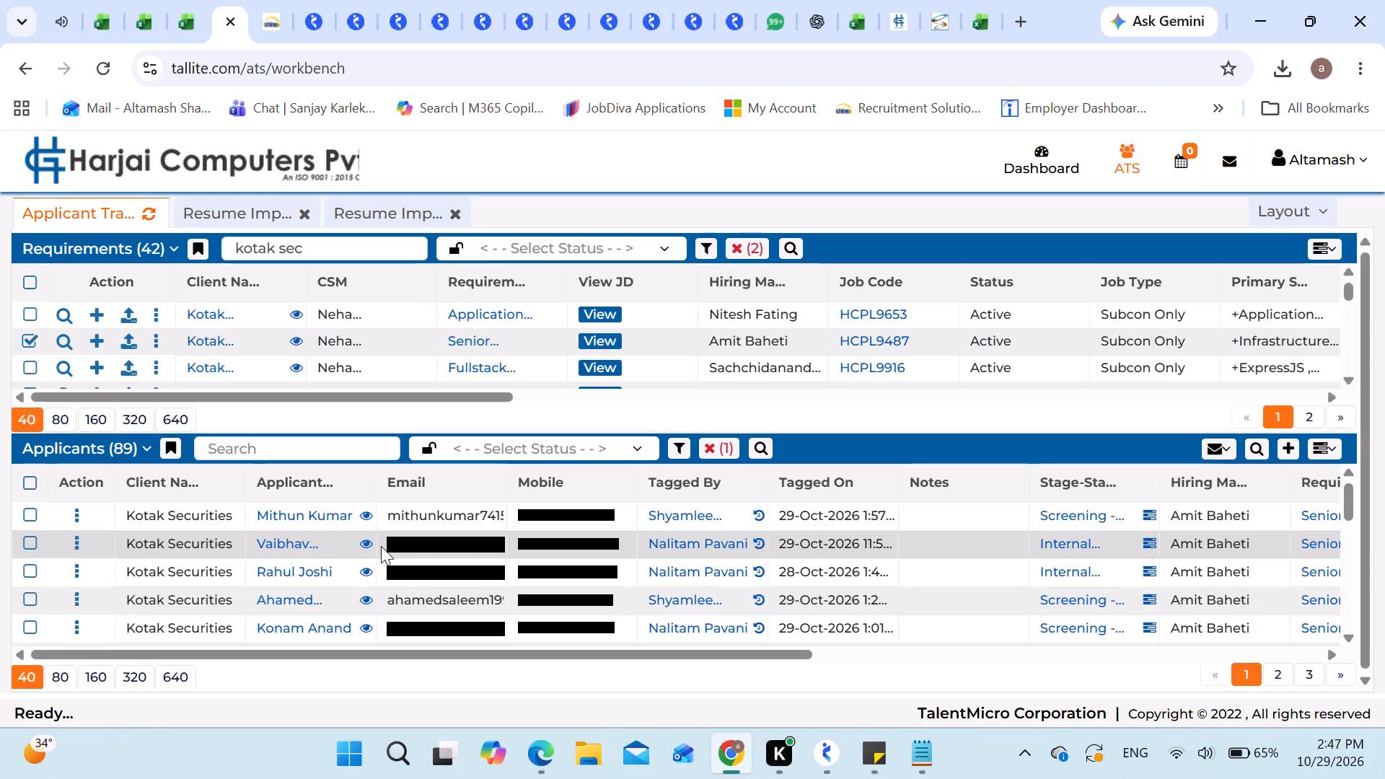
{"action": "scroll", "coordinate": [381, 546], "scroll_direction": "up", "scroll_amount": 1}
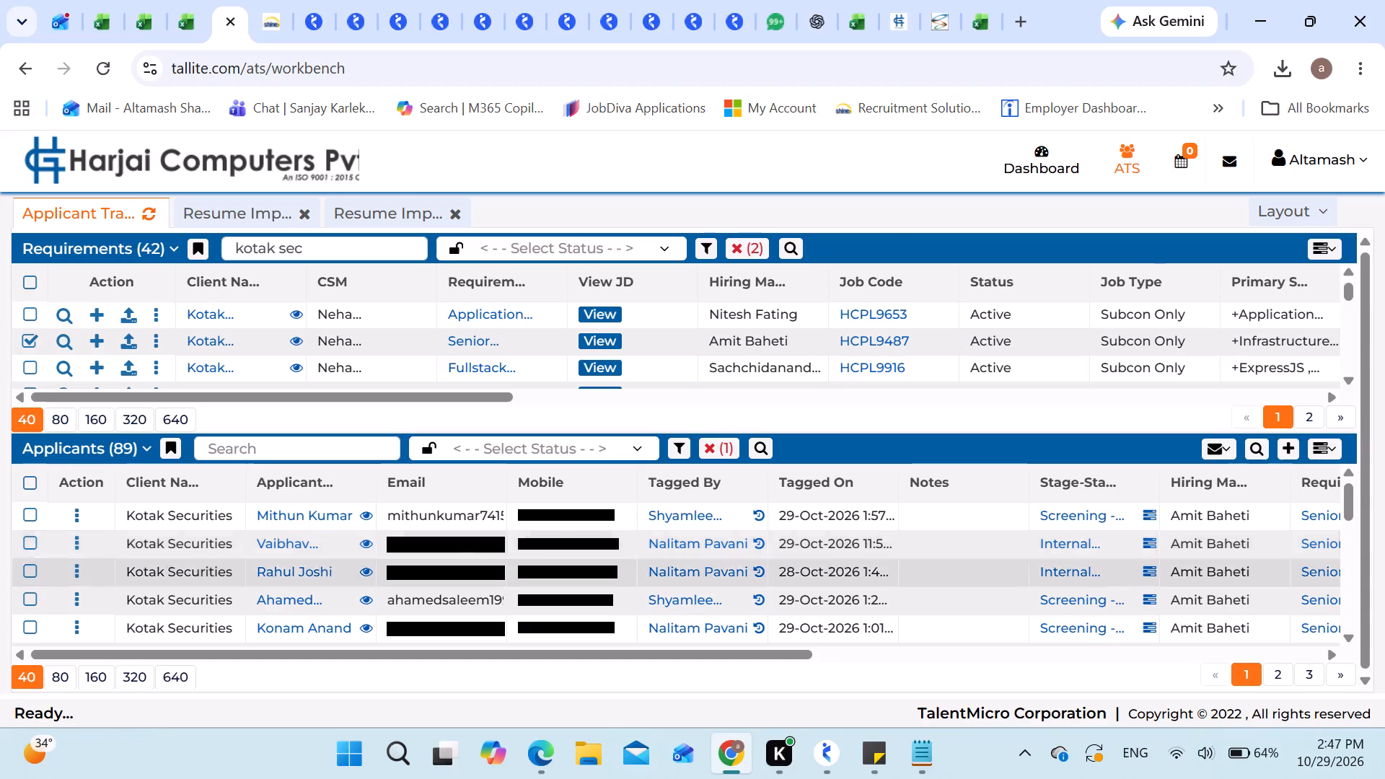
{"action": "scroll", "coordinate": [433, 566], "scroll_direction": "up", "scroll_amount": 2}
{"action": "scroll", "coordinate": [374, 587], "scroll_direction": "down", "scroll_amount": 1}
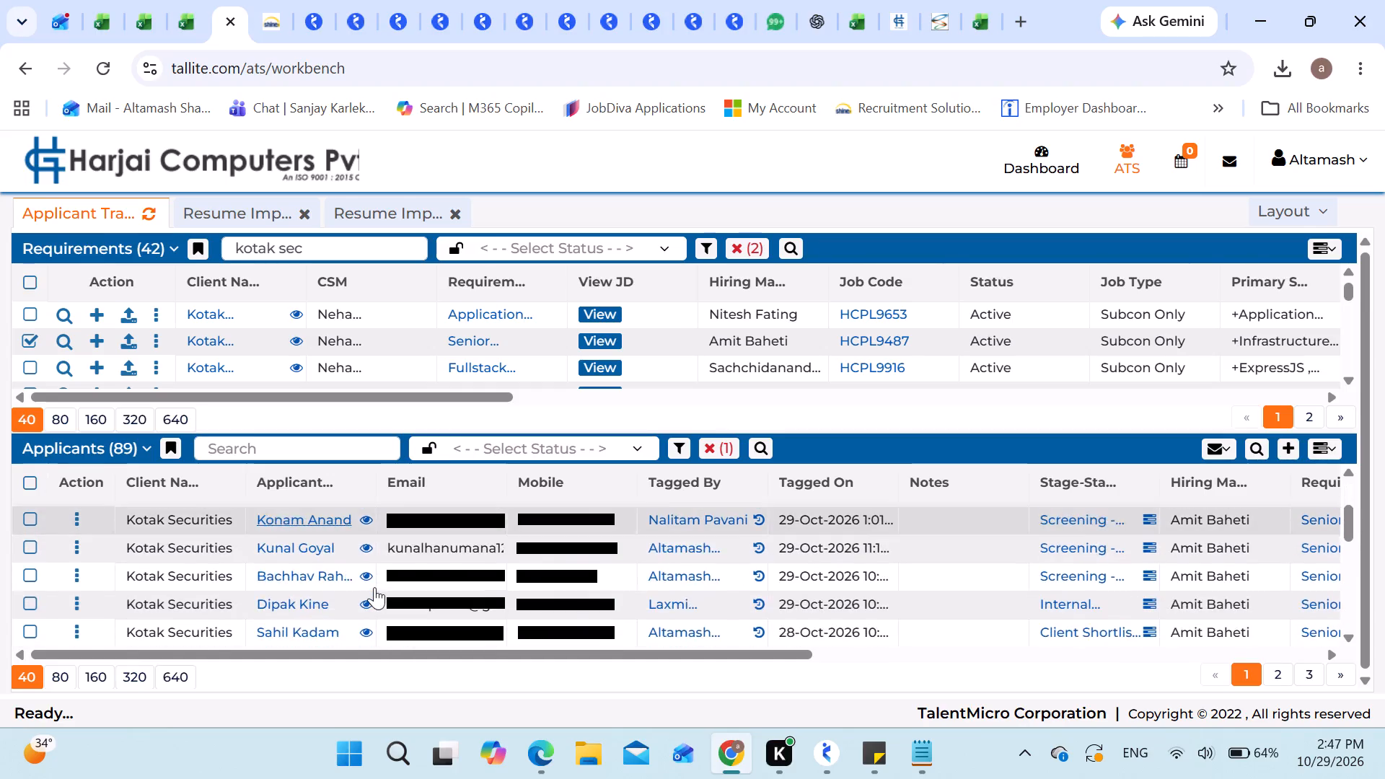
{"action": "scroll", "coordinate": [374, 587], "scroll_direction": "up", "scroll_amount": 1}
{"action": "scroll", "coordinate": [374, 587], "scroll_direction": "down", "scroll_amount": 1}
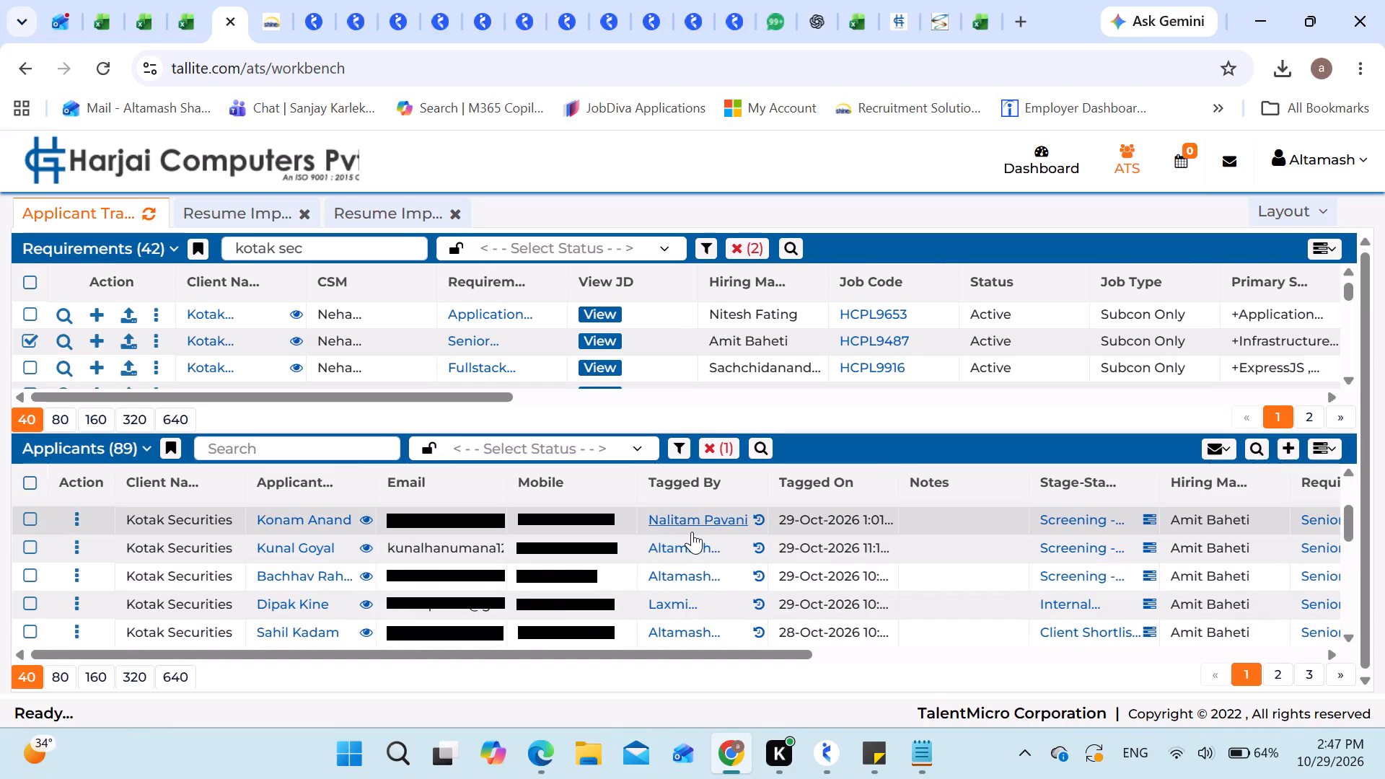
{"action": "scroll", "coordinate": [692, 532], "scroll_direction": "up", "scroll_amount": 1}
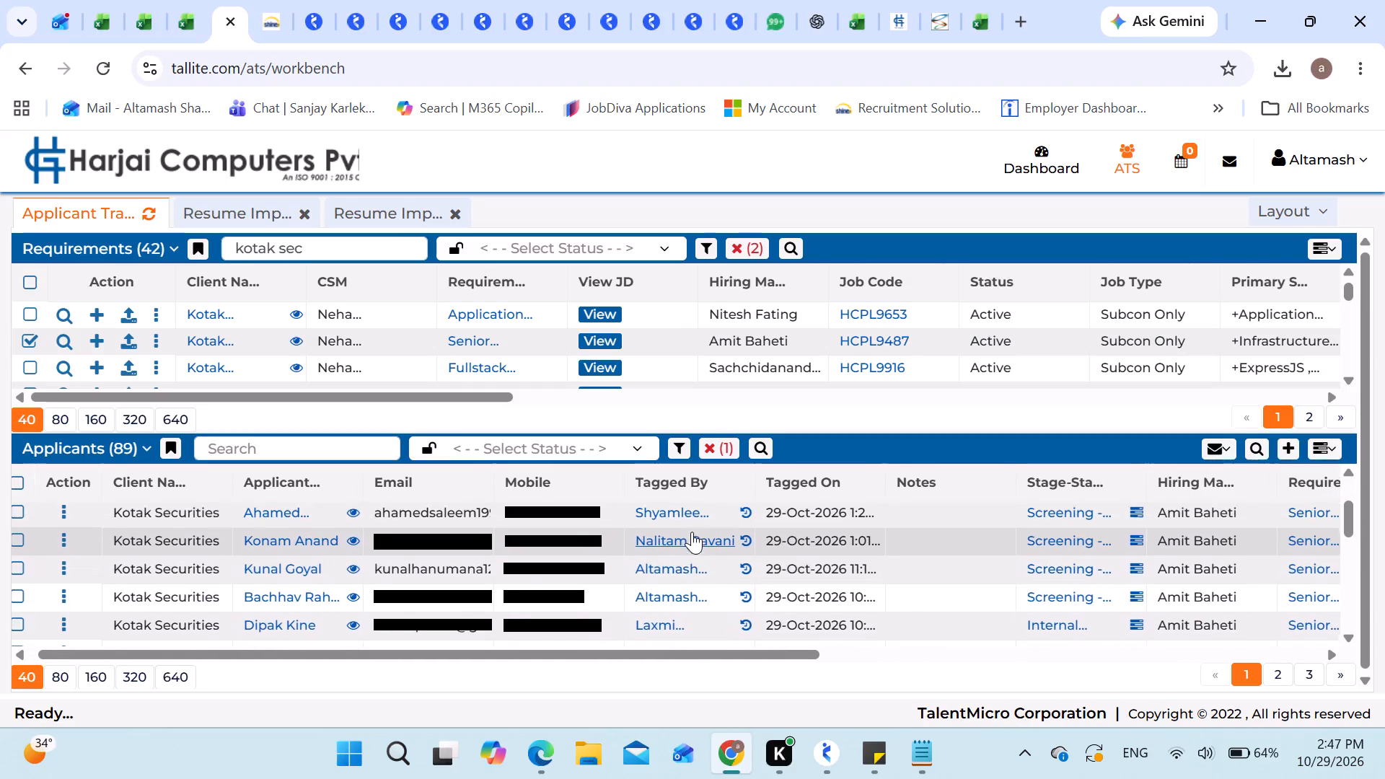
{"action": "scroll", "coordinate": [692, 532], "scroll_direction": "up", "scroll_amount": 1}
{"action": "scroll", "coordinate": [692, 532], "scroll_direction": "left", "scroll_amount": 2}
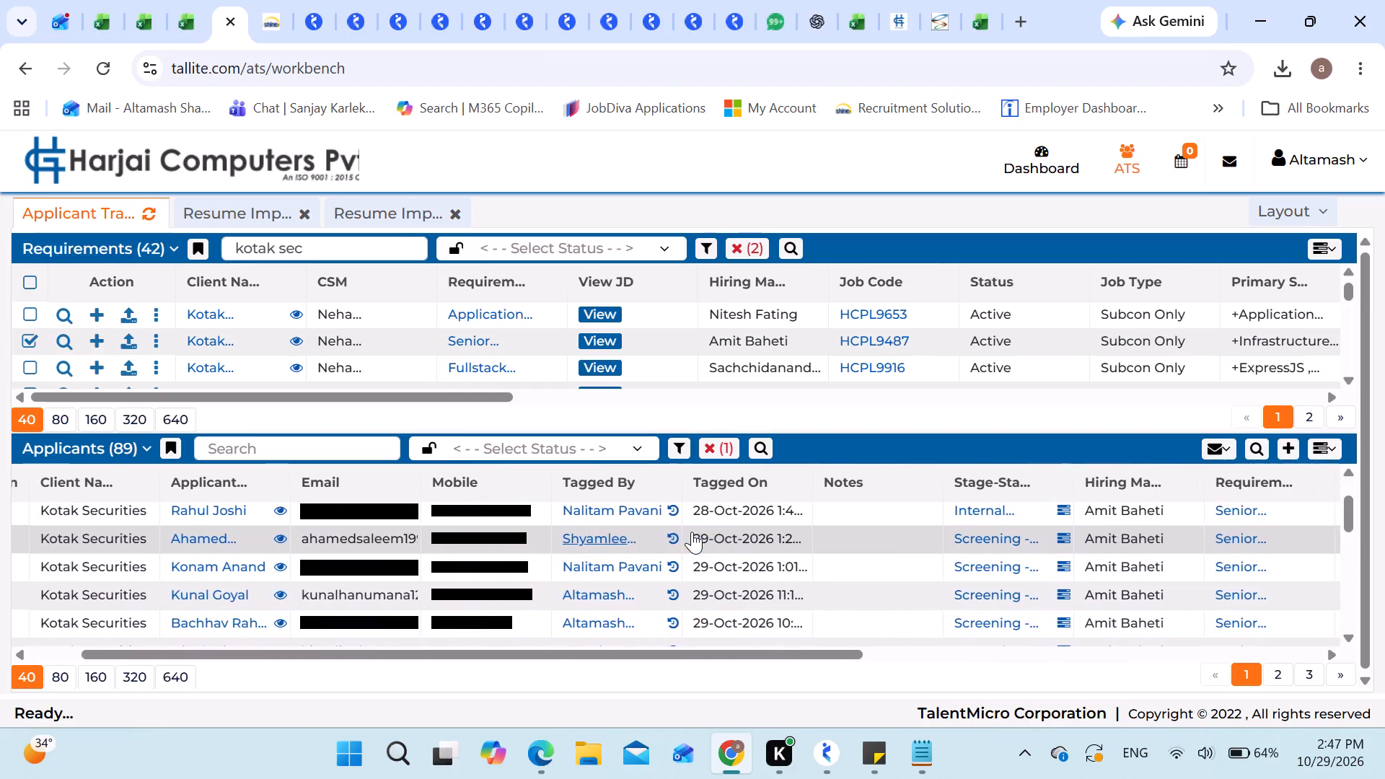
{"action": "scroll", "coordinate": [692, 532], "scroll_direction": "left", "scroll_amount": 1}
{"action": "scroll", "coordinate": [692, 532], "scroll_direction": "right", "scroll_amount": 1}
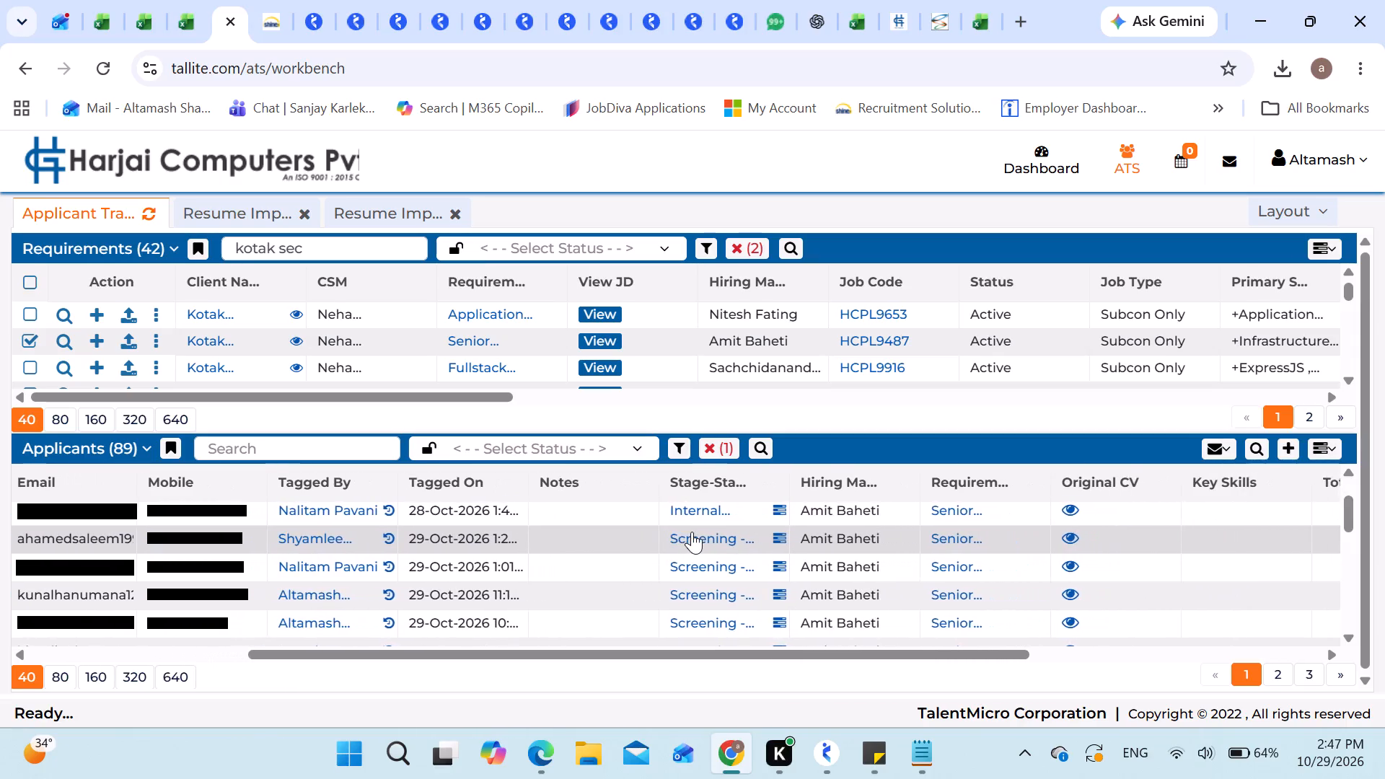
{"action": "scroll", "coordinate": [692, 532], "scroll_direction": "right", "scroll_amount": 1}
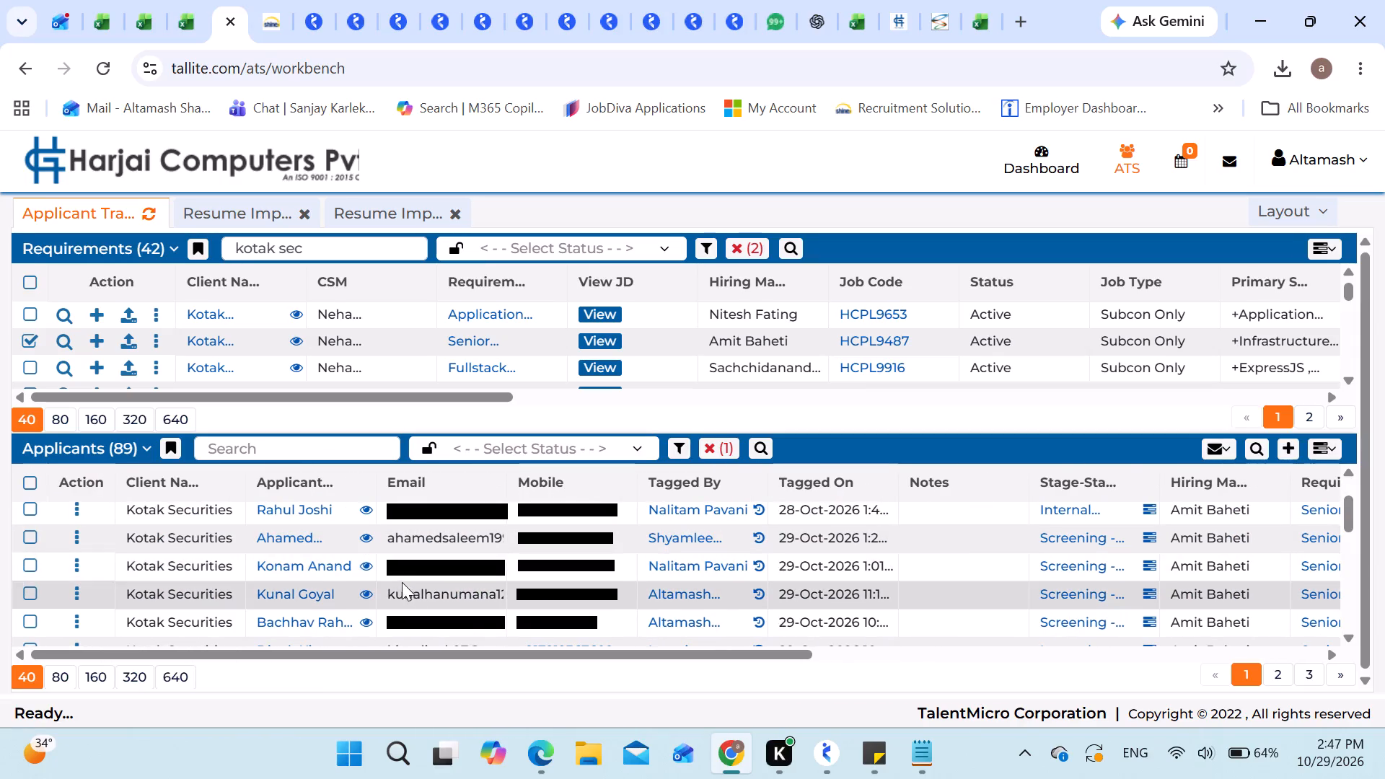
Open the resume document of the applicant tagged 29-Oct-2026 at 1:01 and examine the skills, education and professional experience.
{"action": "left_click", "coordinate": [367, 565]}
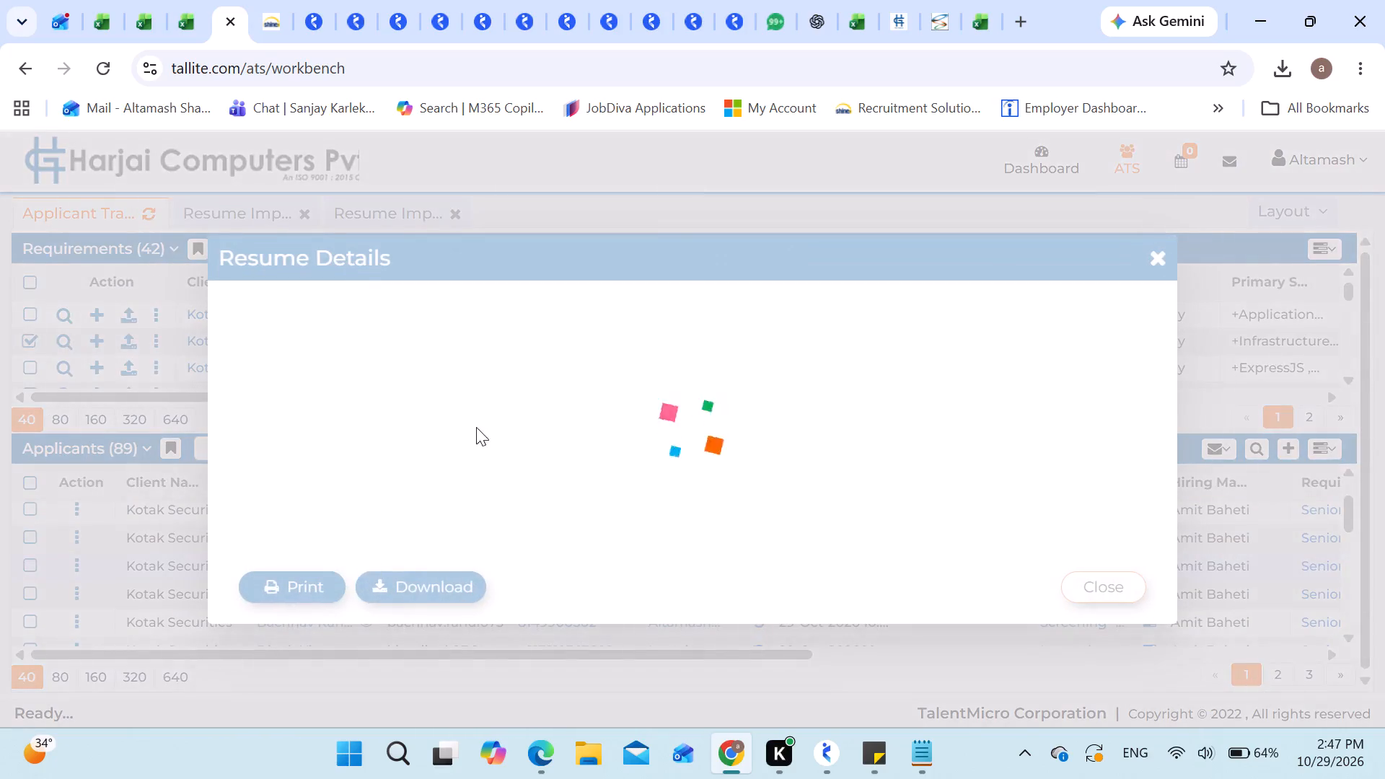
{"action": "left_click", "coordinate": [803, 294]}
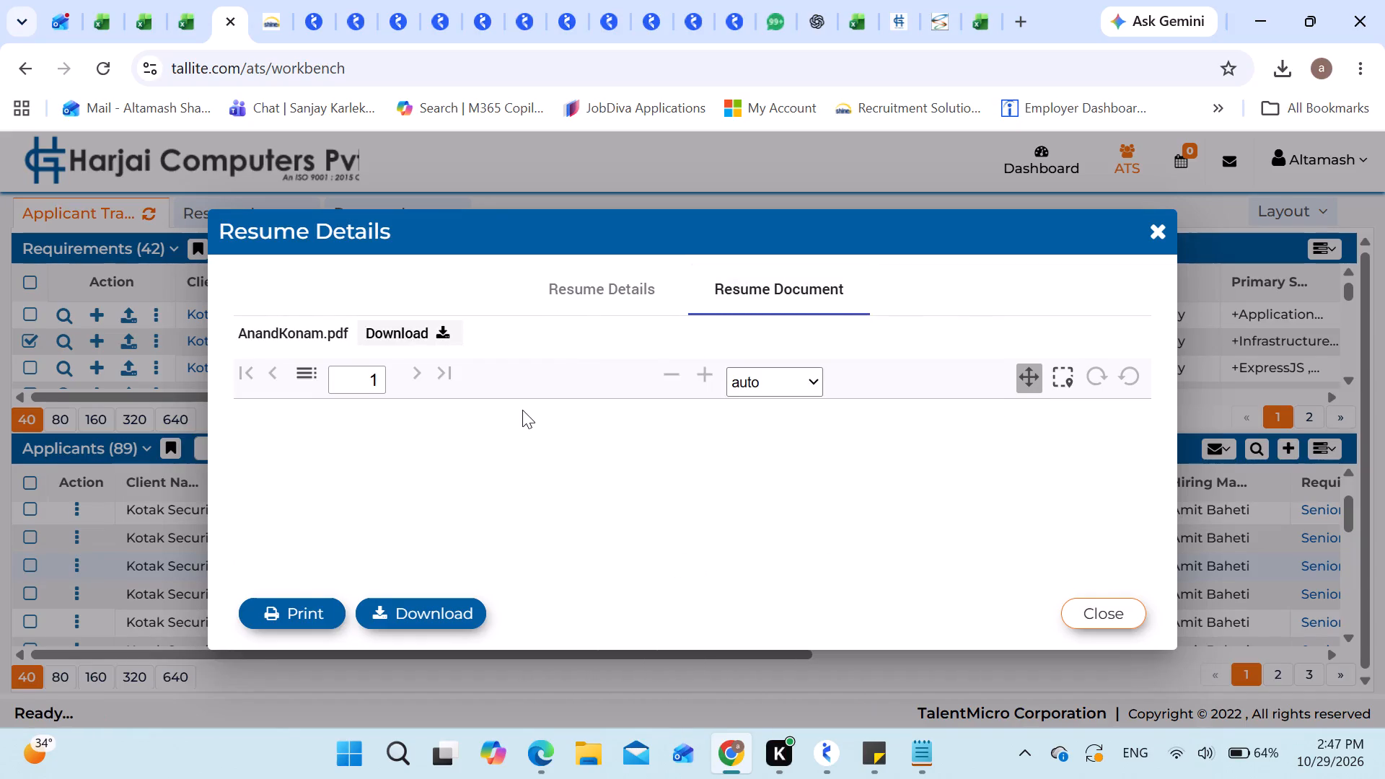
{"action": "scroll", "coordinate": [529, 490], "scroll_direction": "down", "scroll_amount": 1}
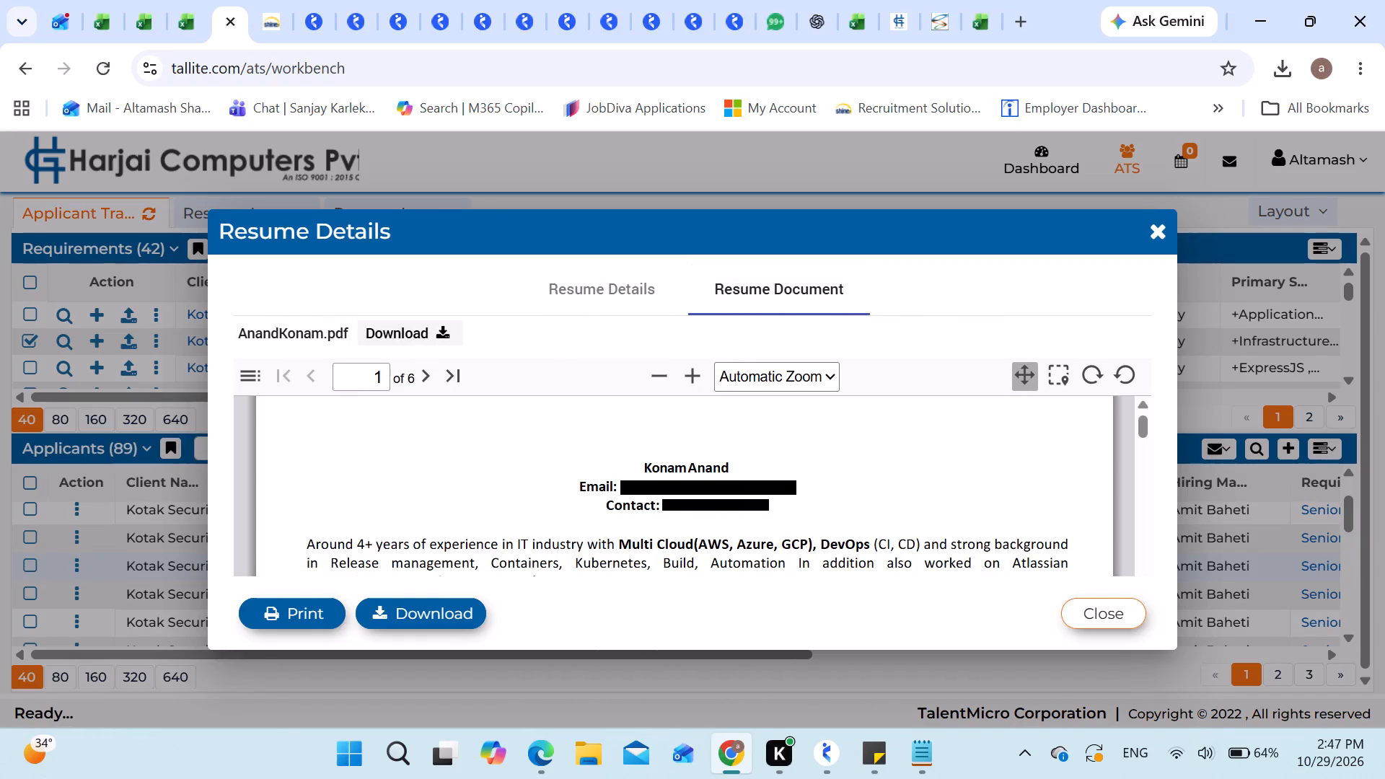
{"action": "scroll", "coordinate": [529, 490], "scroll_direction": "down", "scroll_amount": 3}
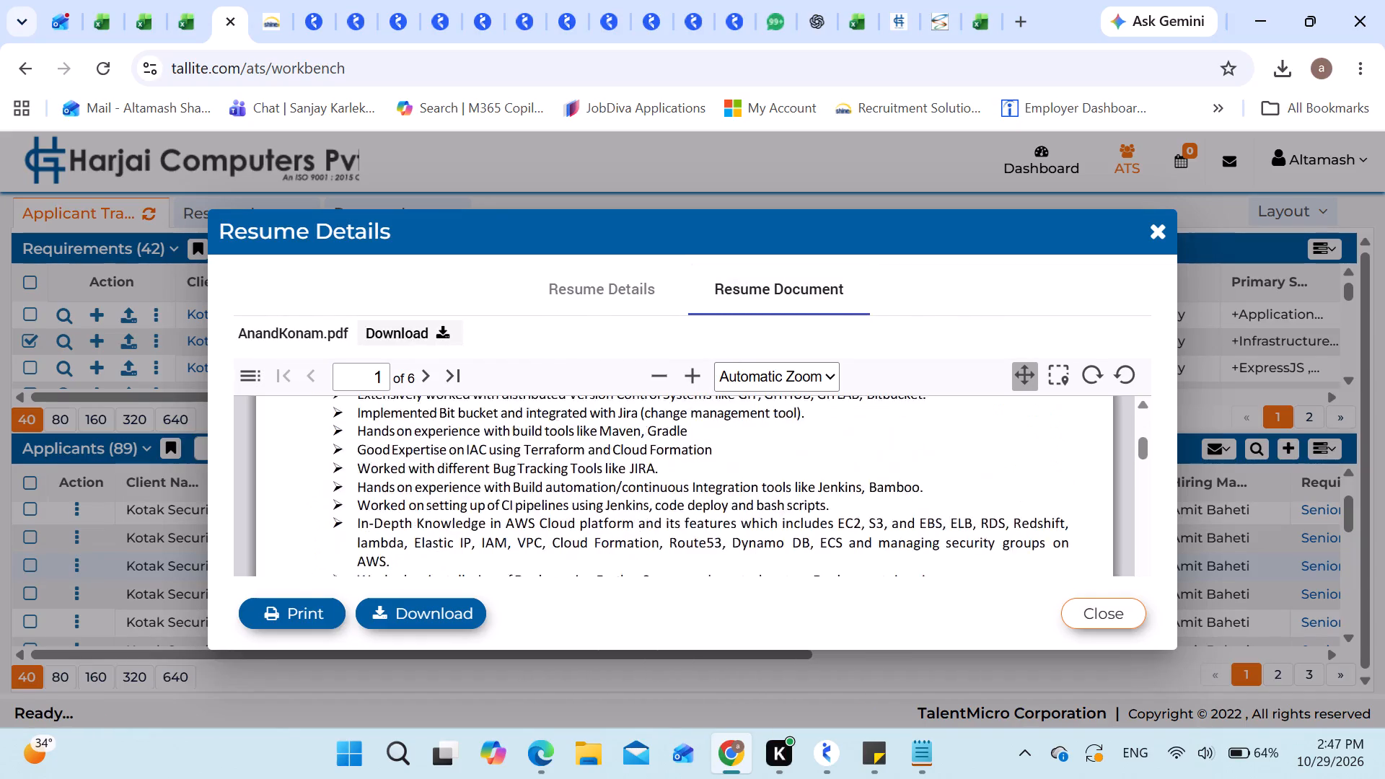
{"action": "scroll", "coordinate": [529, 490], "scroll_direction": "down", "scroll_amount": 14}
{"action": "scroll", "coordinate": [529, 490], "scroll_direction": "up", "scroll_amount": 1}
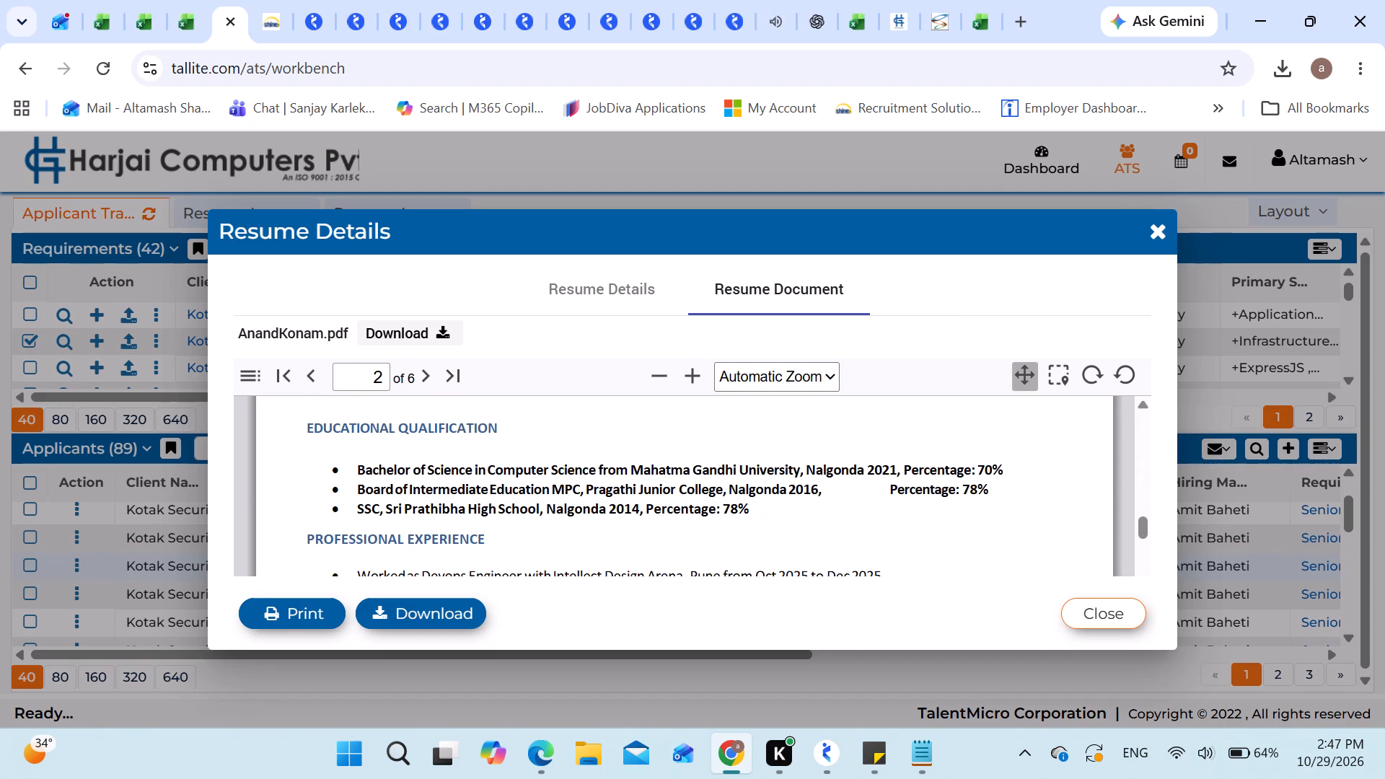
{"action": "scroll", "coordinate": [573, 520], "scroll_direction": "down", "scroll_amount": 1}
{"action": "scroll", "coordinate": [573, 520], "scroll_direction": "up", "scroll_amount": 1}
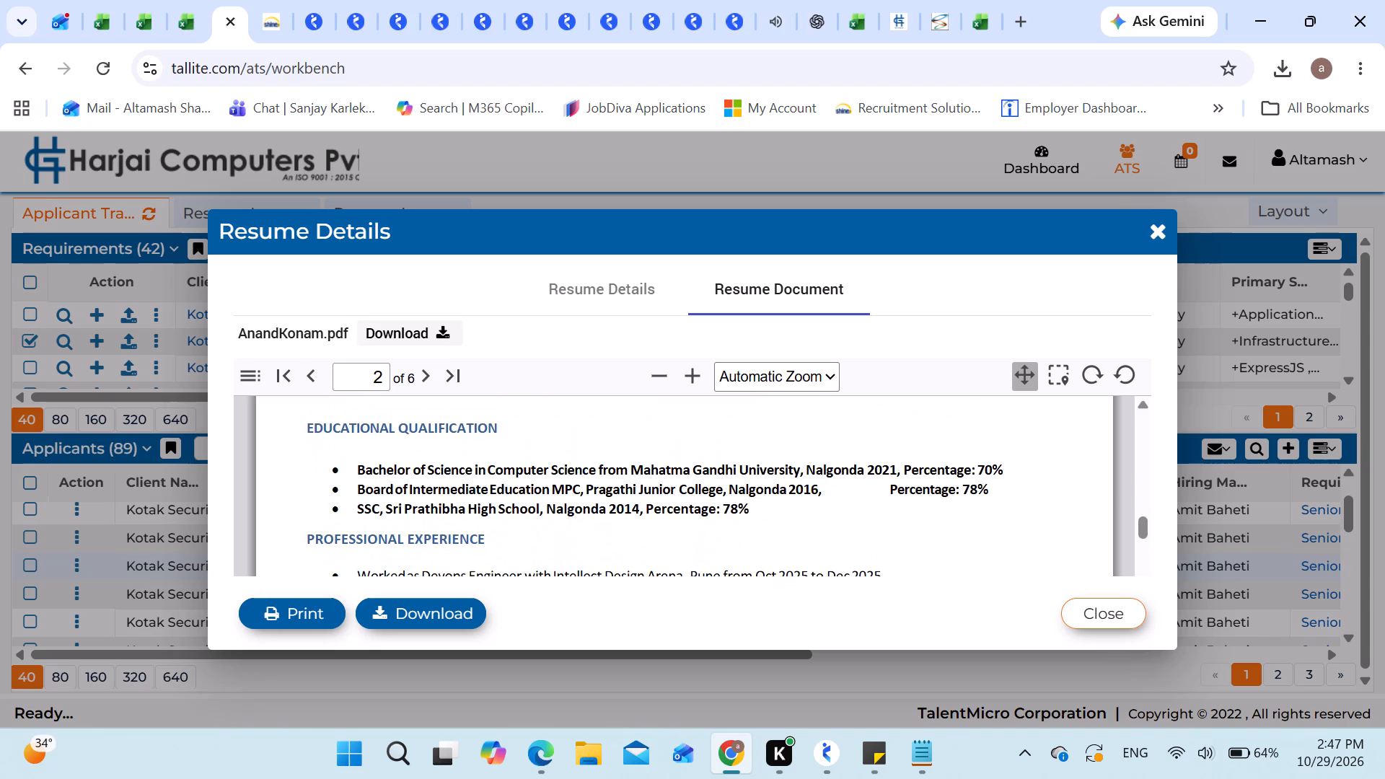
Read the rest of the open resume, covering the employment history, project roles, durations and responsibilities, and close the resume details.
{"action": "scroll", "coordinate": [573, 520], "scroll_direction": "down", "scroll_amount": 2}
{"action": "scroll", "coordinate": [573, 520], "scroll_direction": "up", "scroll_amount": 1}
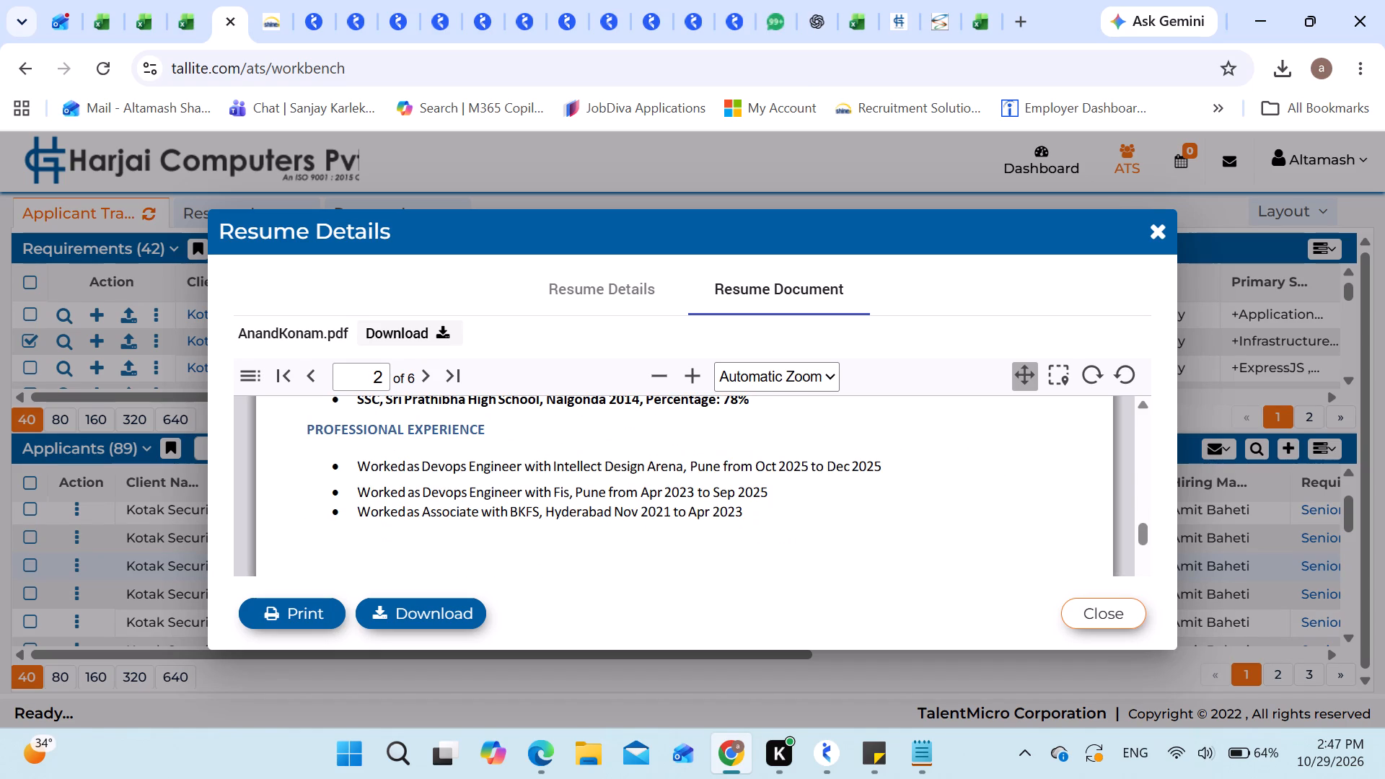
{"action": "scroll", "coordinate": [597, 537], "scroll_direction": "down", "scroll_amount": 4}
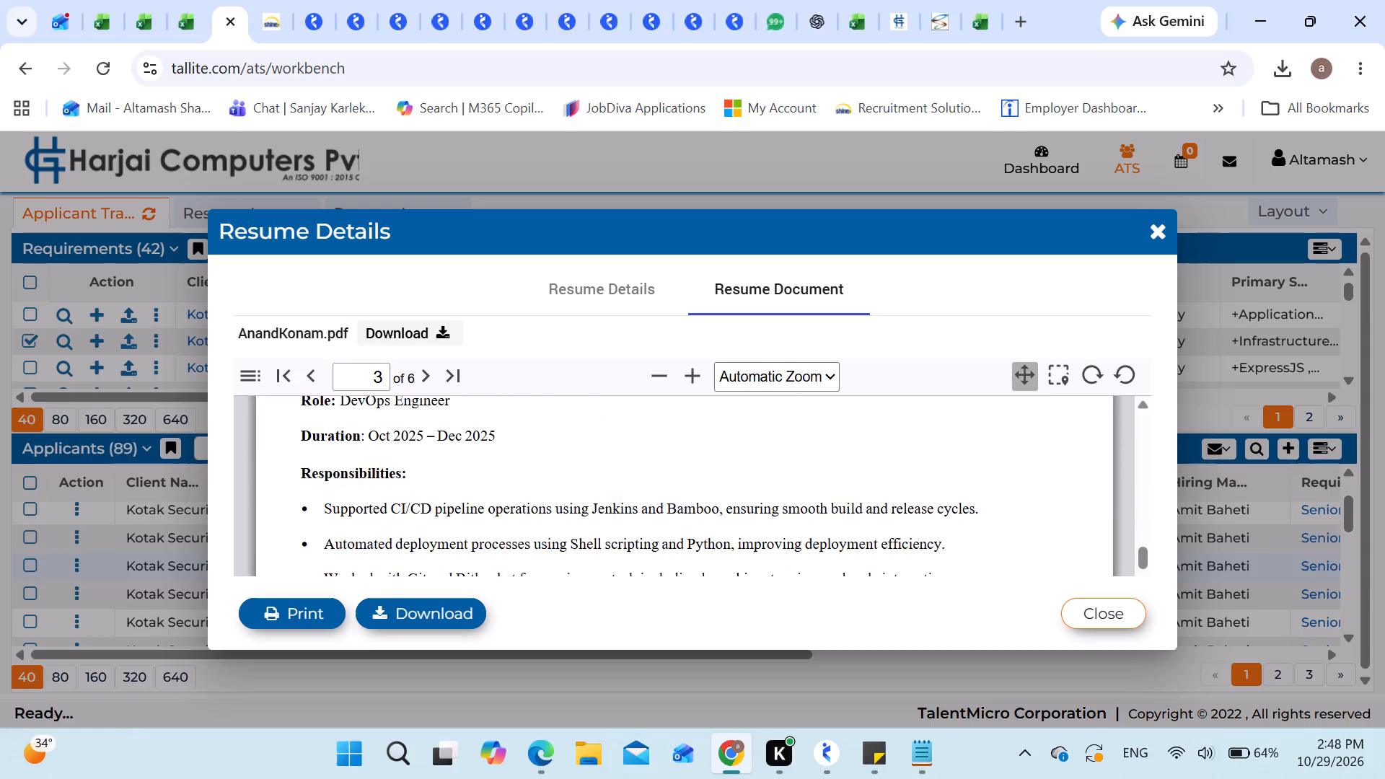
{"action": "scroll", "coordinate": [597, 537], "scroll_direction": "up", "scroll_amount": 1}
{"action": "scroll", "coordinate": [597, 537], "scroll_direction": "down", "scroll_amount": 5}
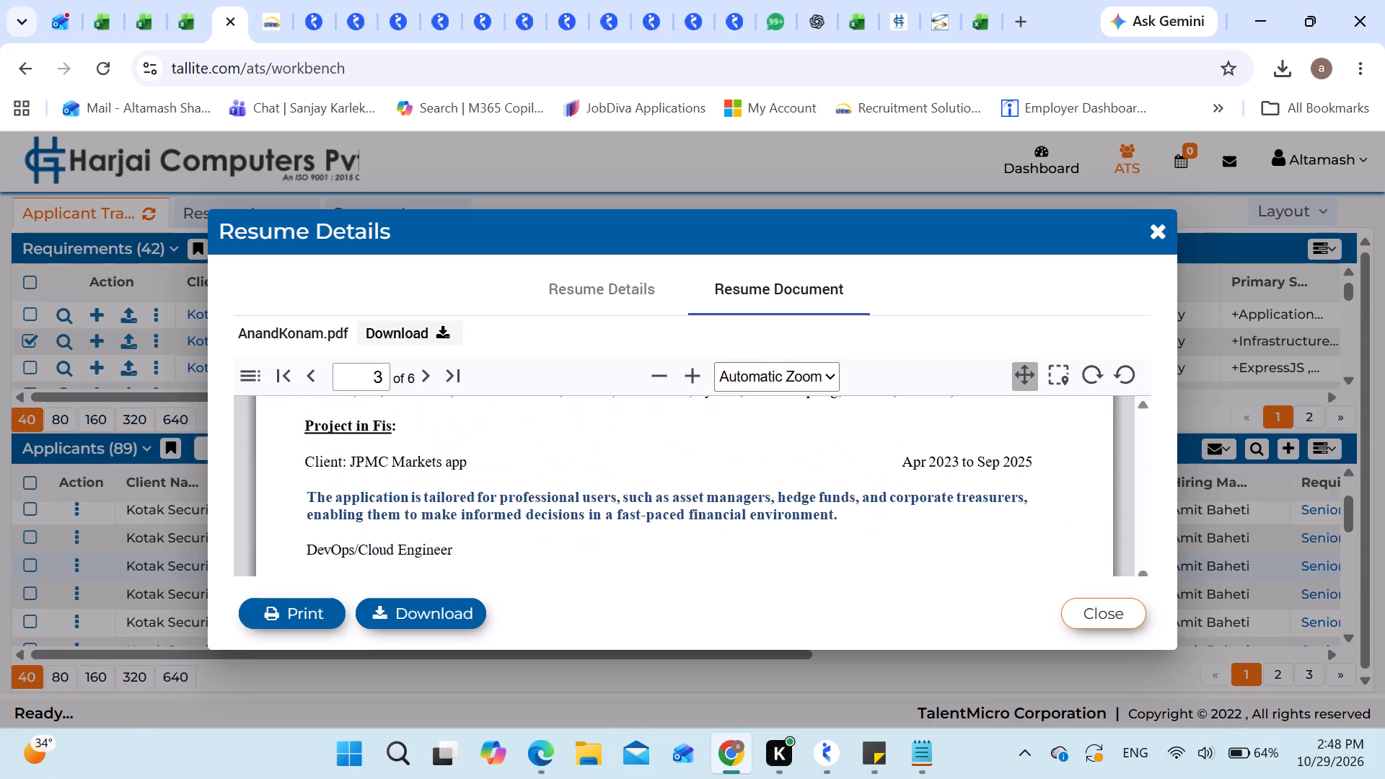
{"action": "scroll", "coordinate": [597, 537], "scroll_direction": "down", "scroll_amount": 9}
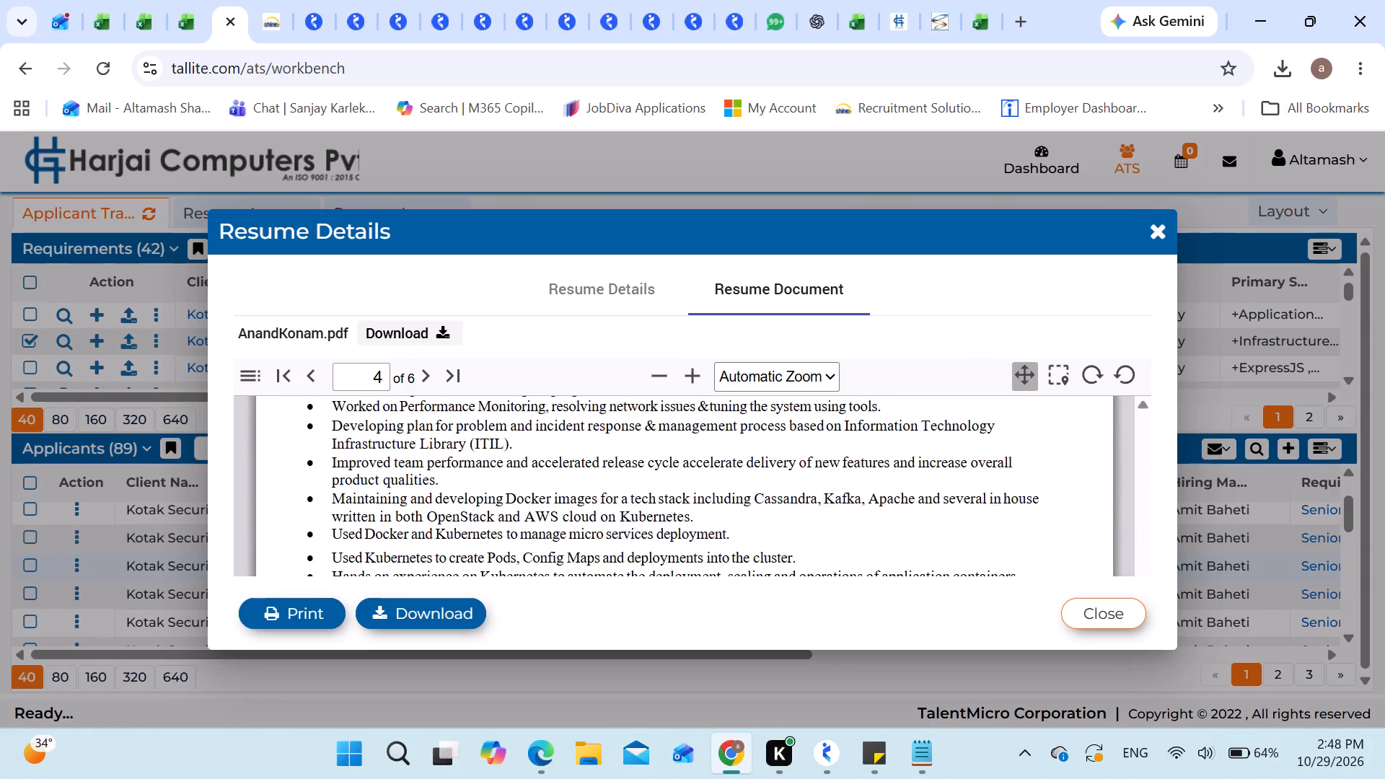
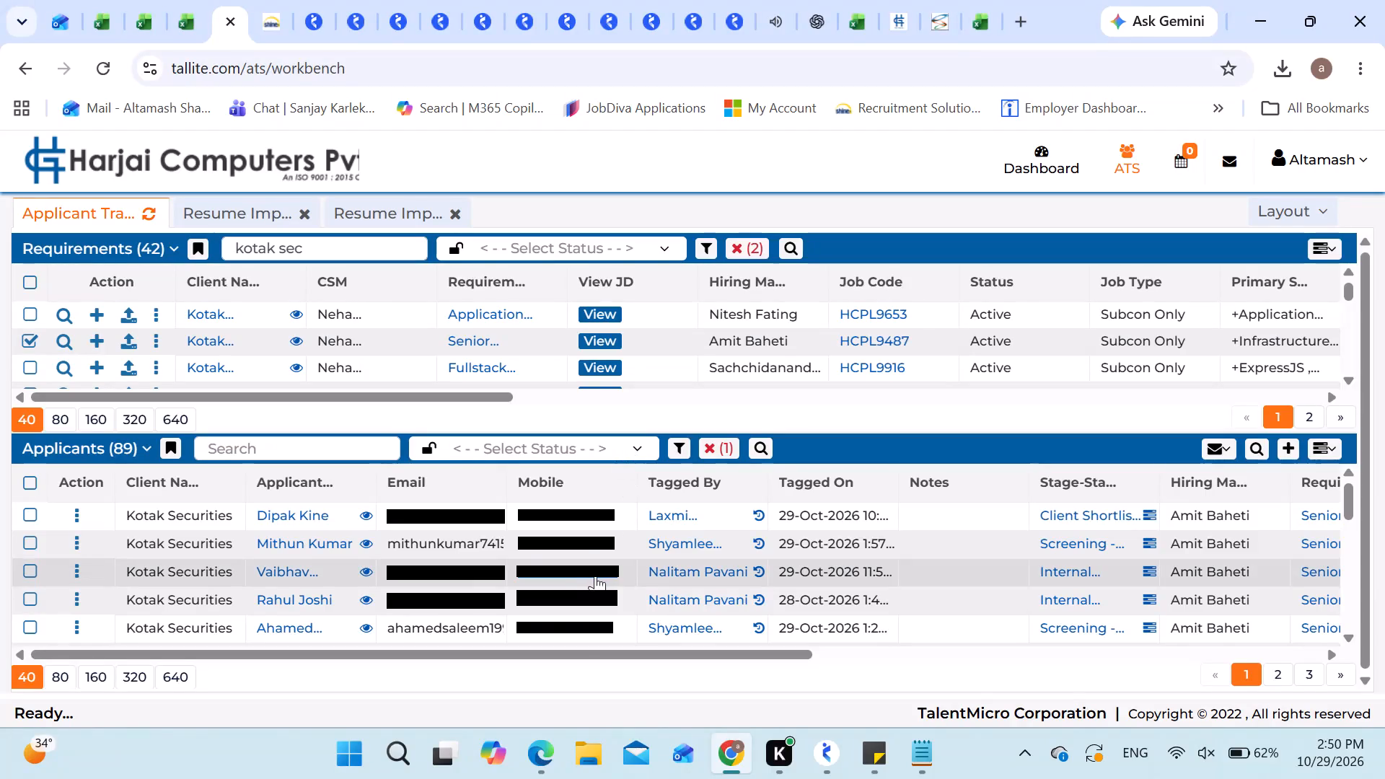
Look through the applicants for requirement HCPL9487 again, checking their recruiters, tagging dates and stage statuses.
{"action": "scroll", "coordinate": [568, 562], "scroll_direction": "up", "scroll_amount": 2}
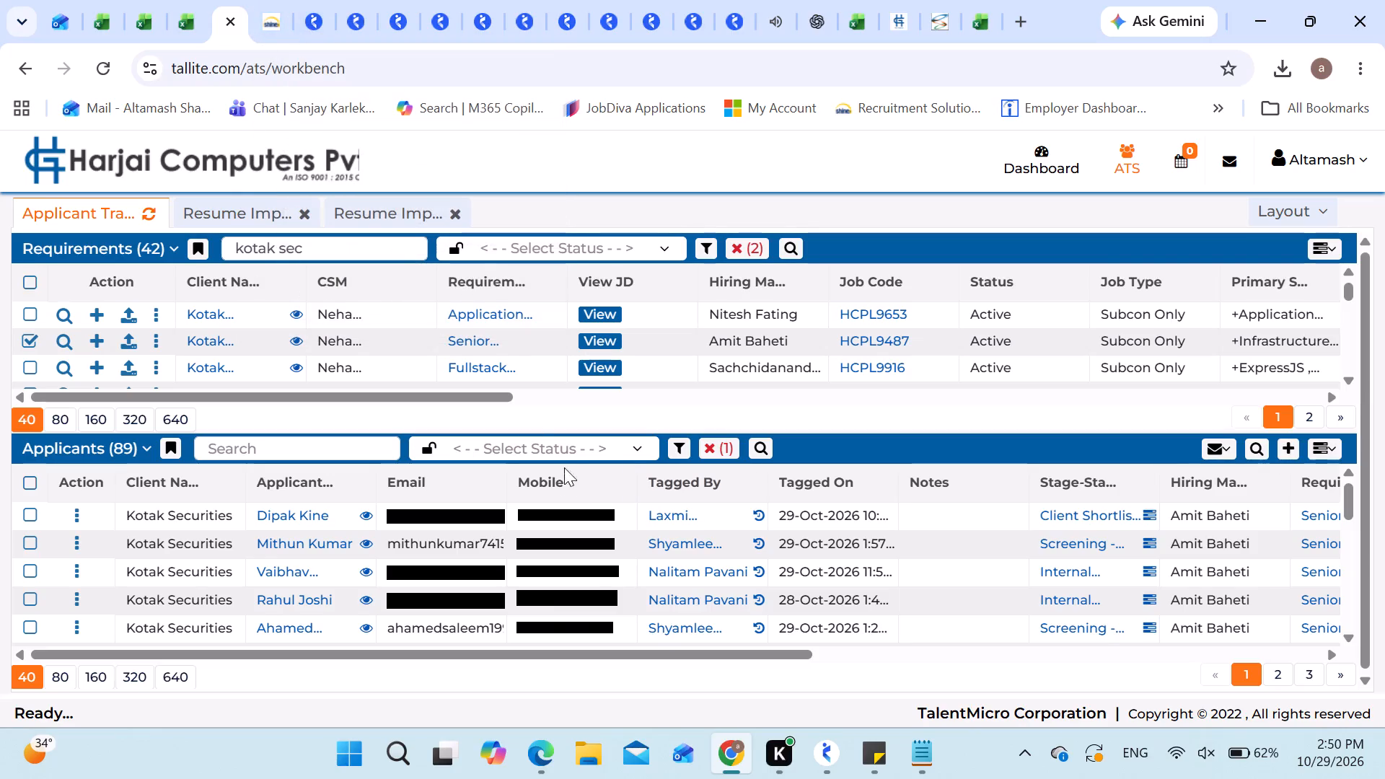
{"action": "scroll", "coordinate": [568, 500], "scroll_direction": "up", "scroll_amount": 1}
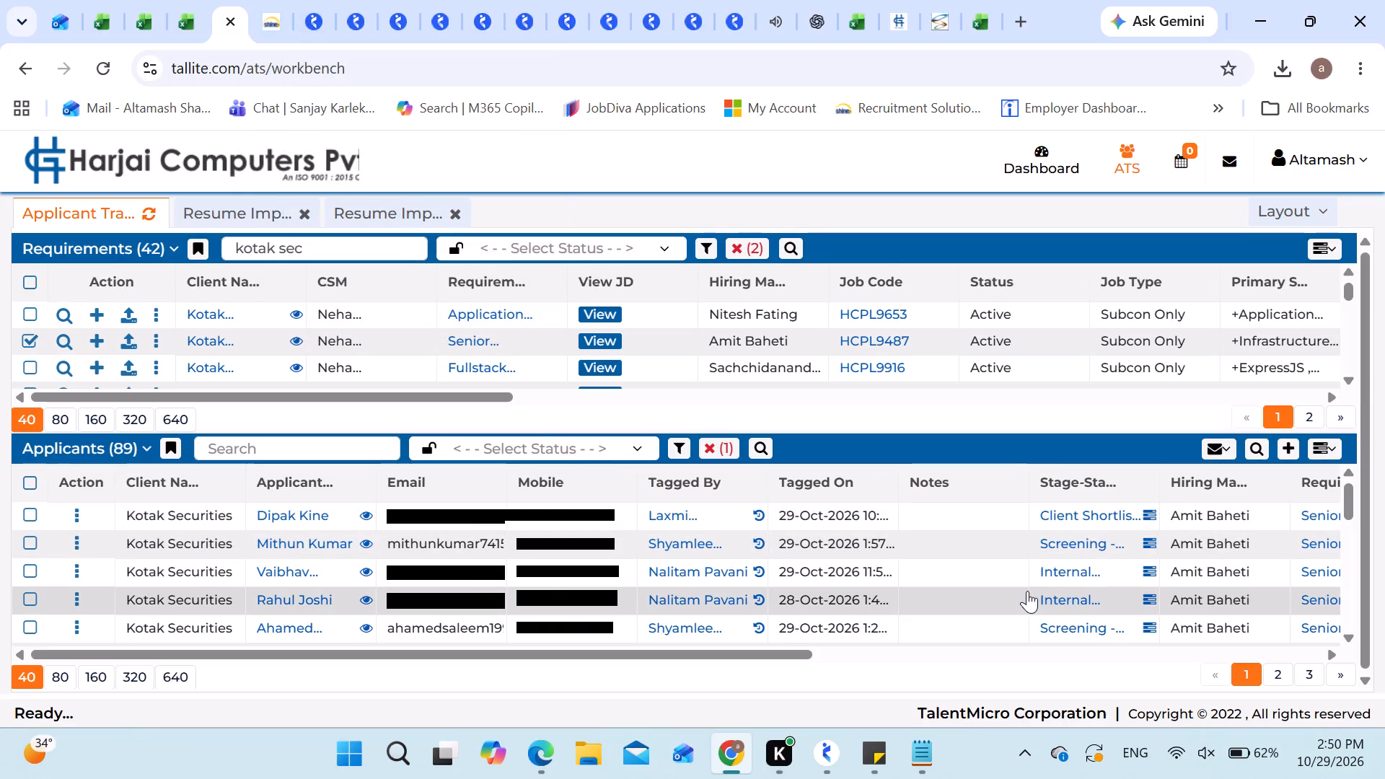
{"action": "scroll", "coordinate": [1027, 591], "scroll_direction": "down", "scroll_amount": 1}
{"action": "scroll", "coordinate": [1026, 591], "scroll_direction": "up", "scroll_amount": 1}
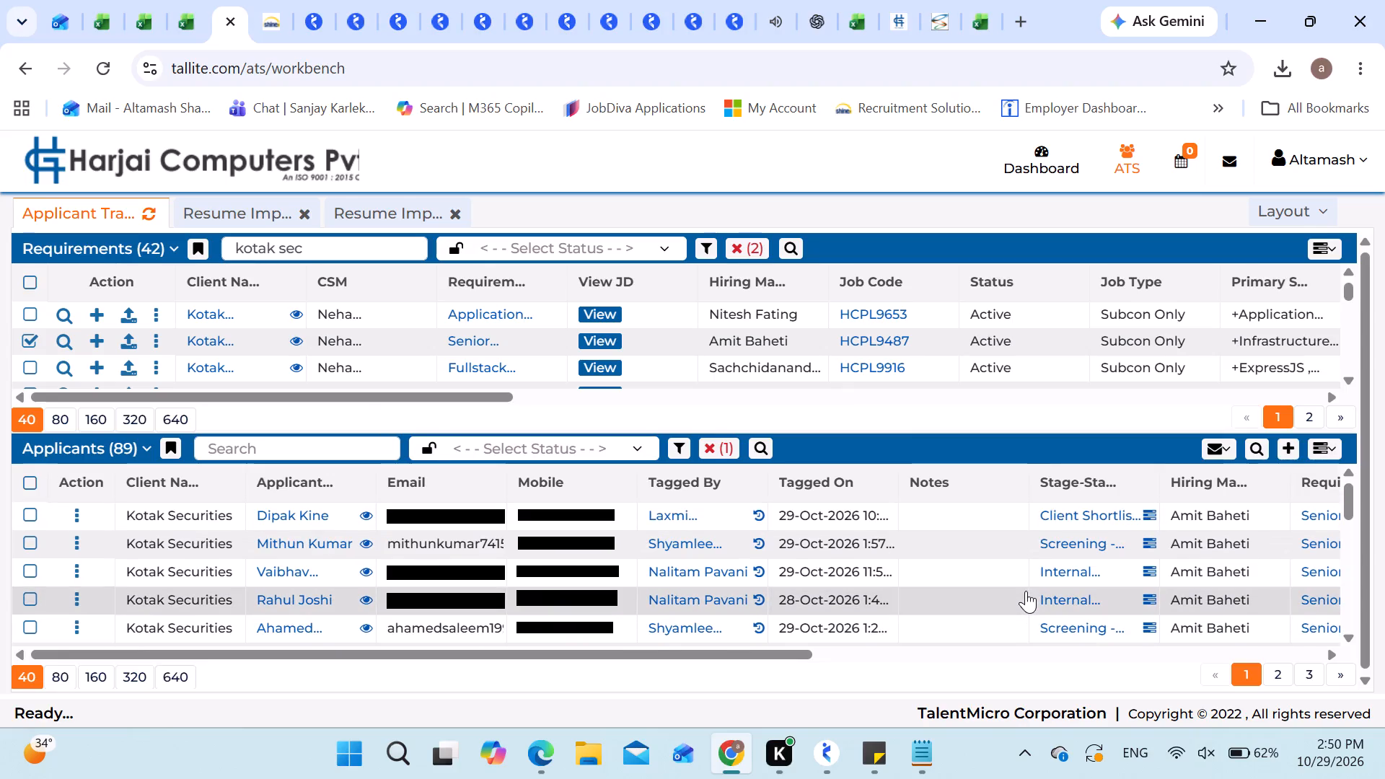
{"action": "scroll", "coordinate": [884, 563], "scroll_direction": "down", "scroll_amount": 1}
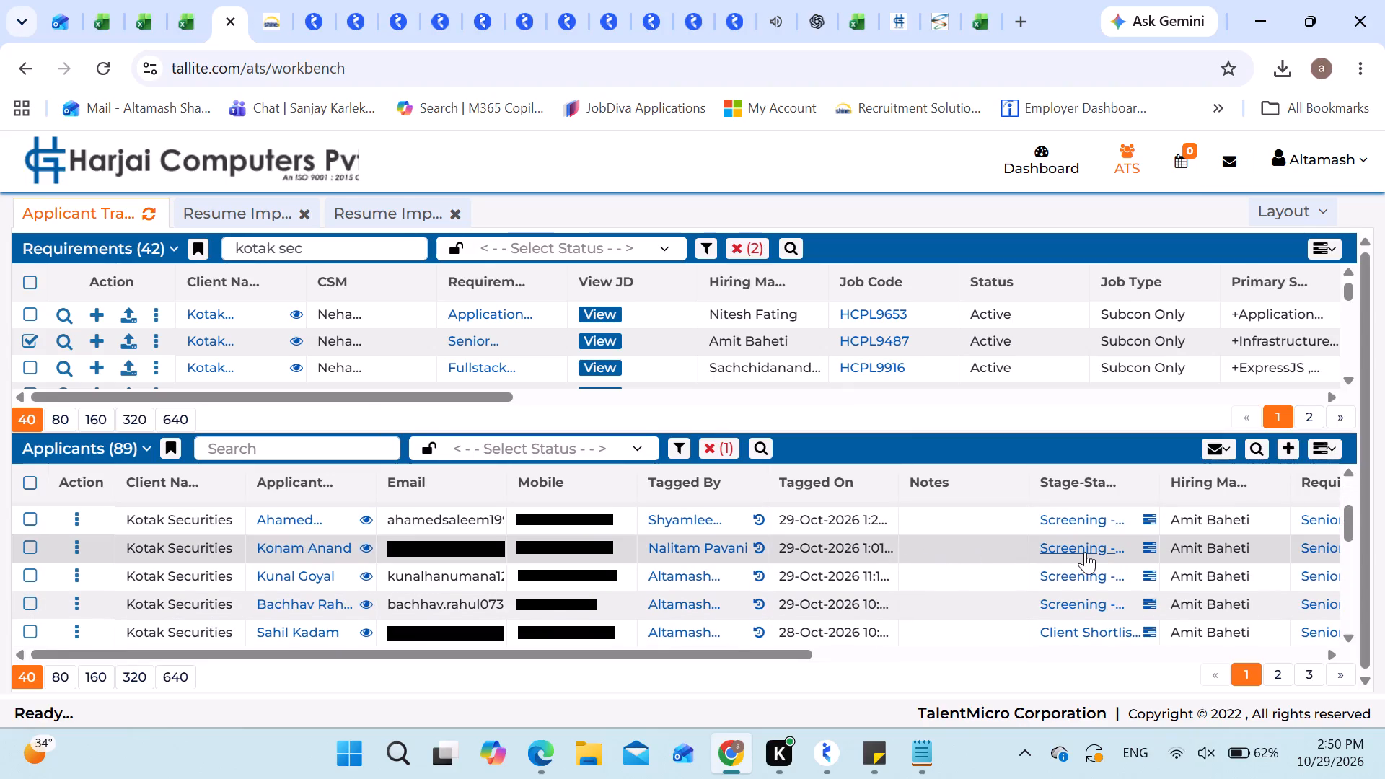
{"action": "scroll", "coordinate": [1045, 569], "scroll_direction": "down", "scroll_amount": 1}
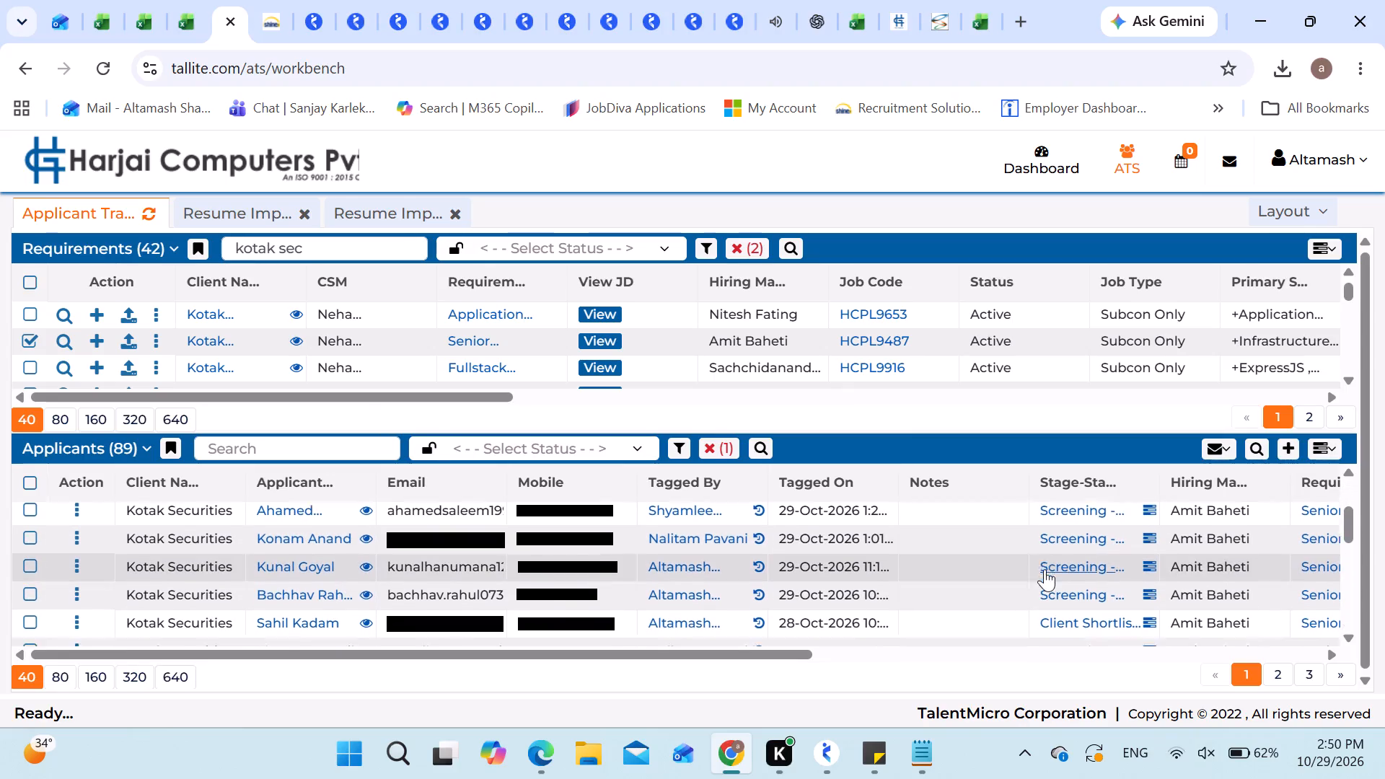
{"action": "scroll", "coordinate": [1014, 574], "scroll_direction": "down", "scroll_amount": 1}
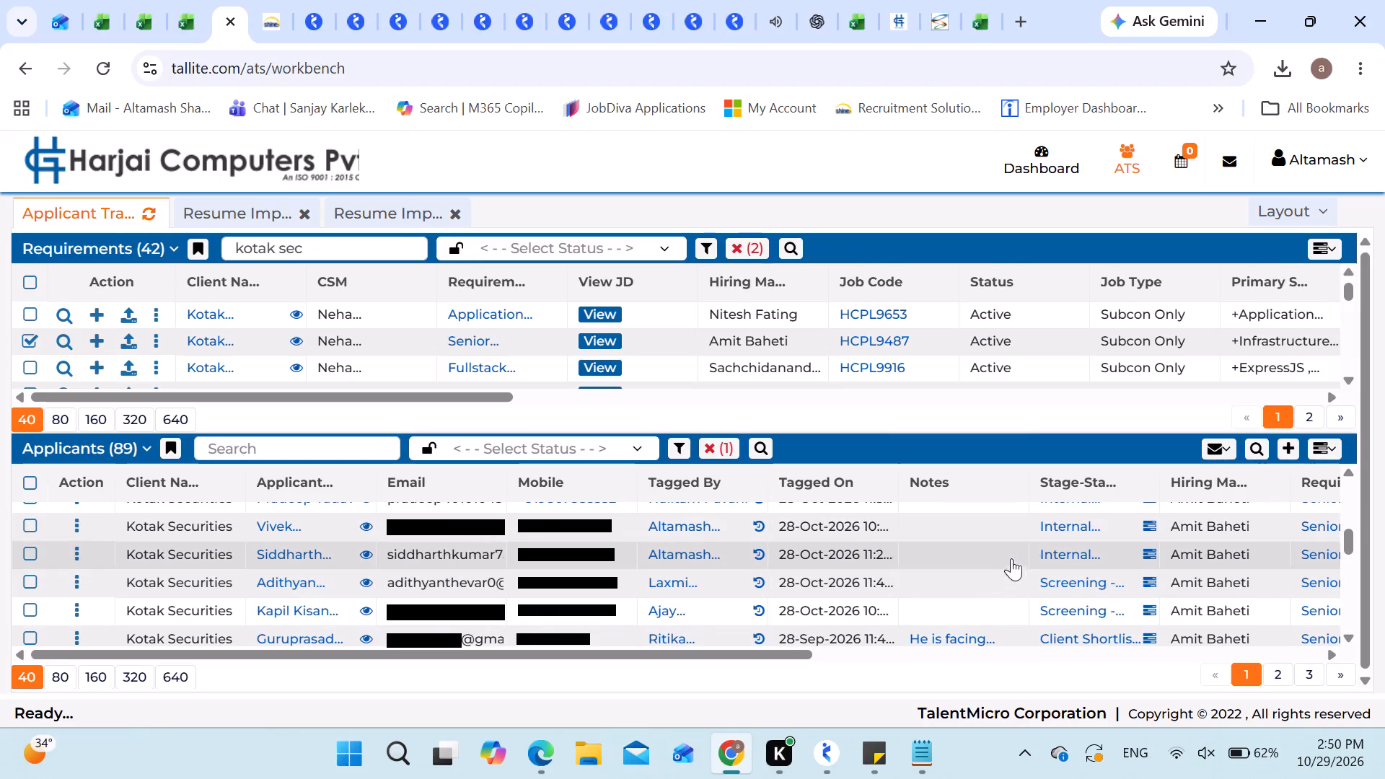
Move applicant Vivek under requirement HCPL9487 from Internal Interview to the Client Shortlist stage with status CV Sent and submit it.
{"action": "left_click", "coordinate": [1055, 526]}
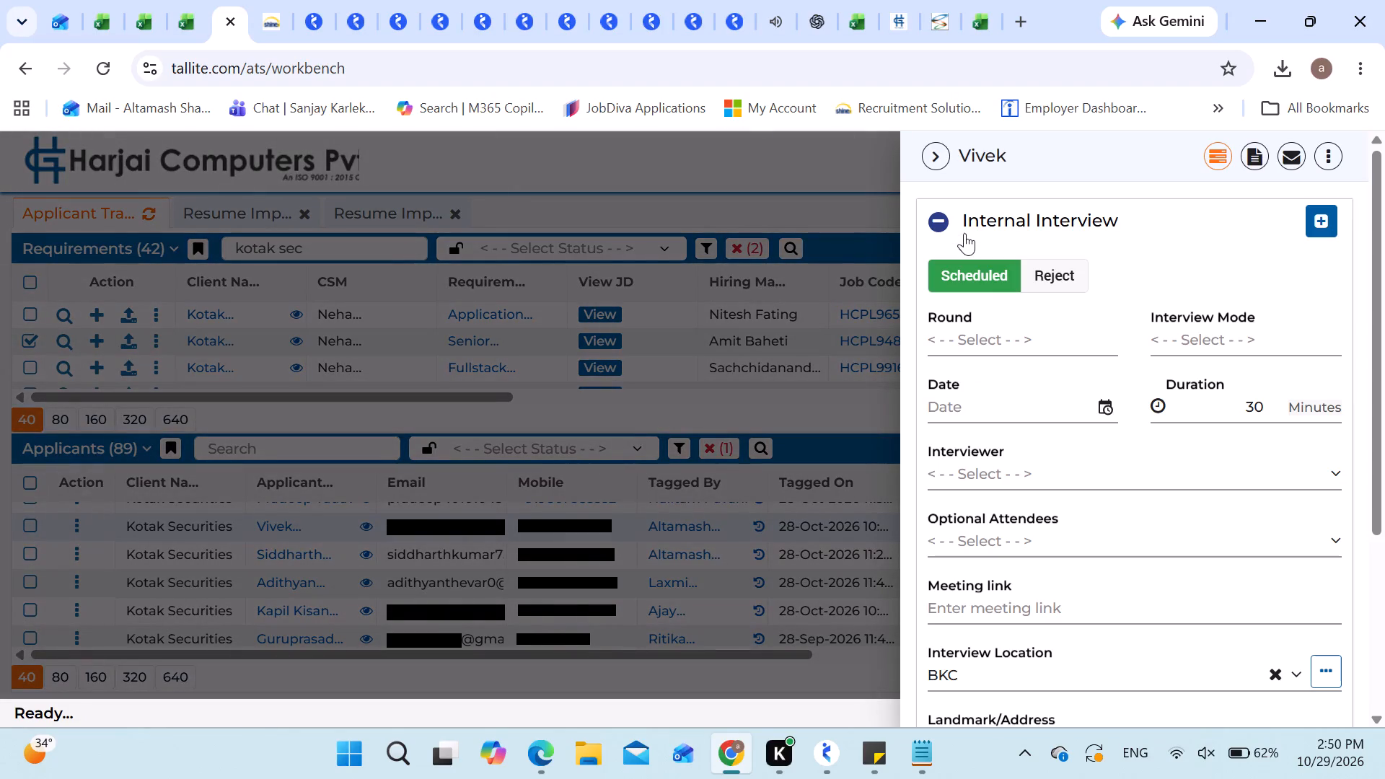
{"action": "left_click", "coordinate": [938, 228]}
{"action": "left_click", "coordinate": [970, 301]}
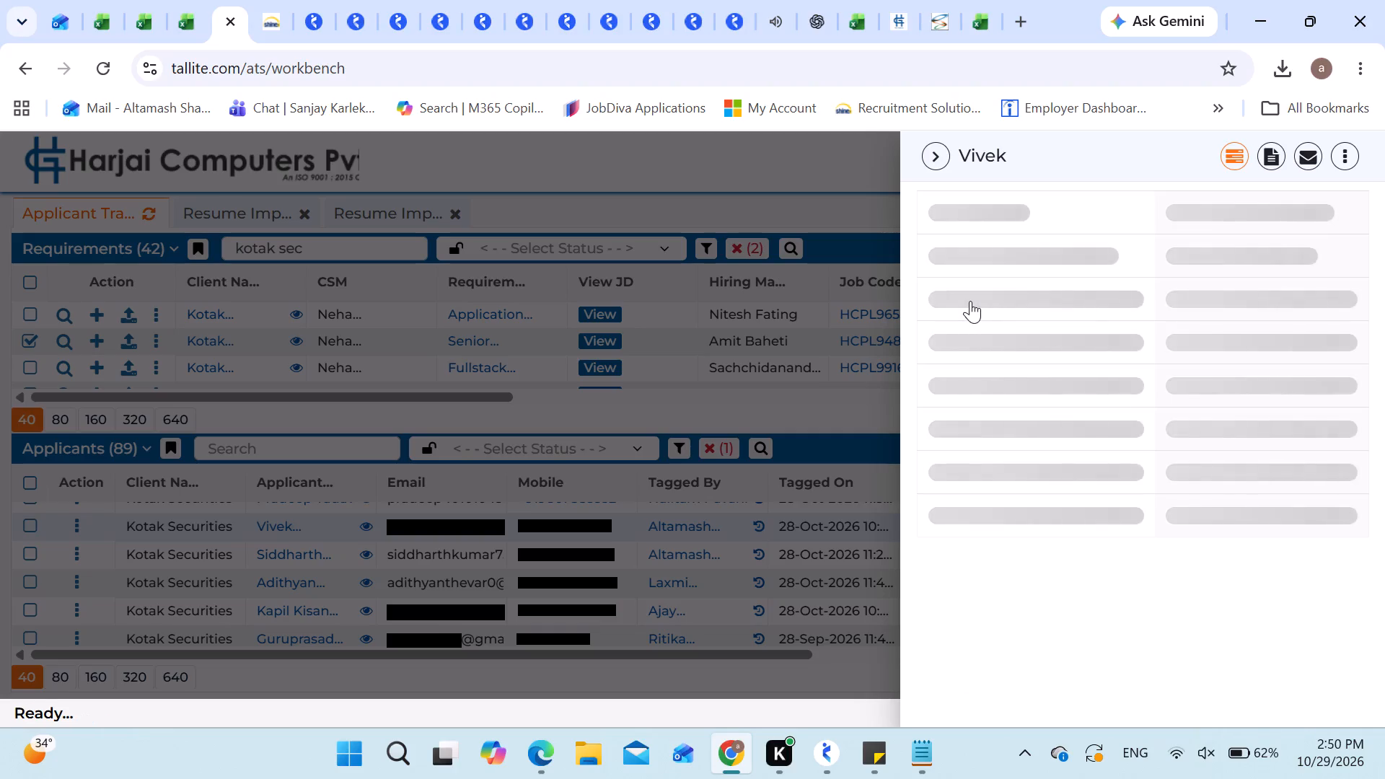
{"action": "left_click", "coordinate": [971, 277]}
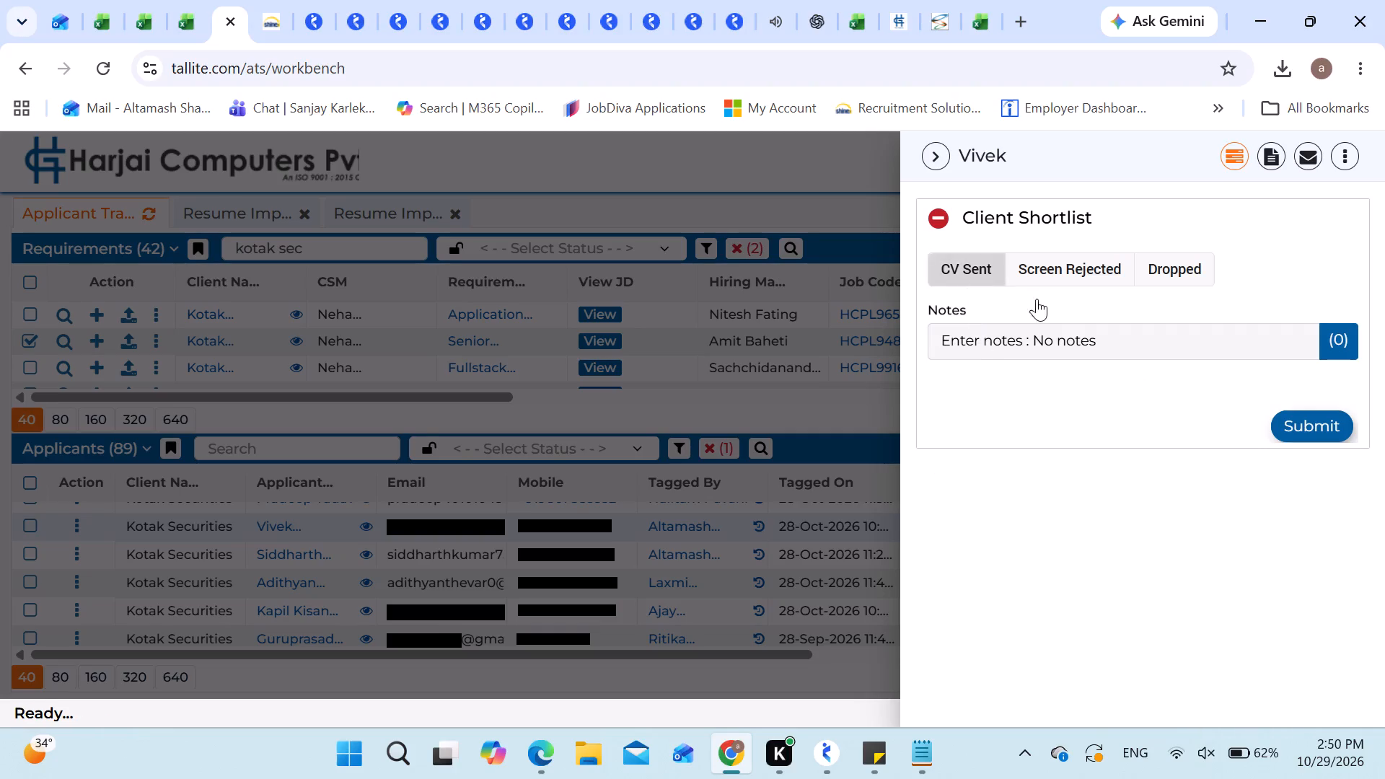
{"action": "left_click", "coordinate": [1311, 496]}
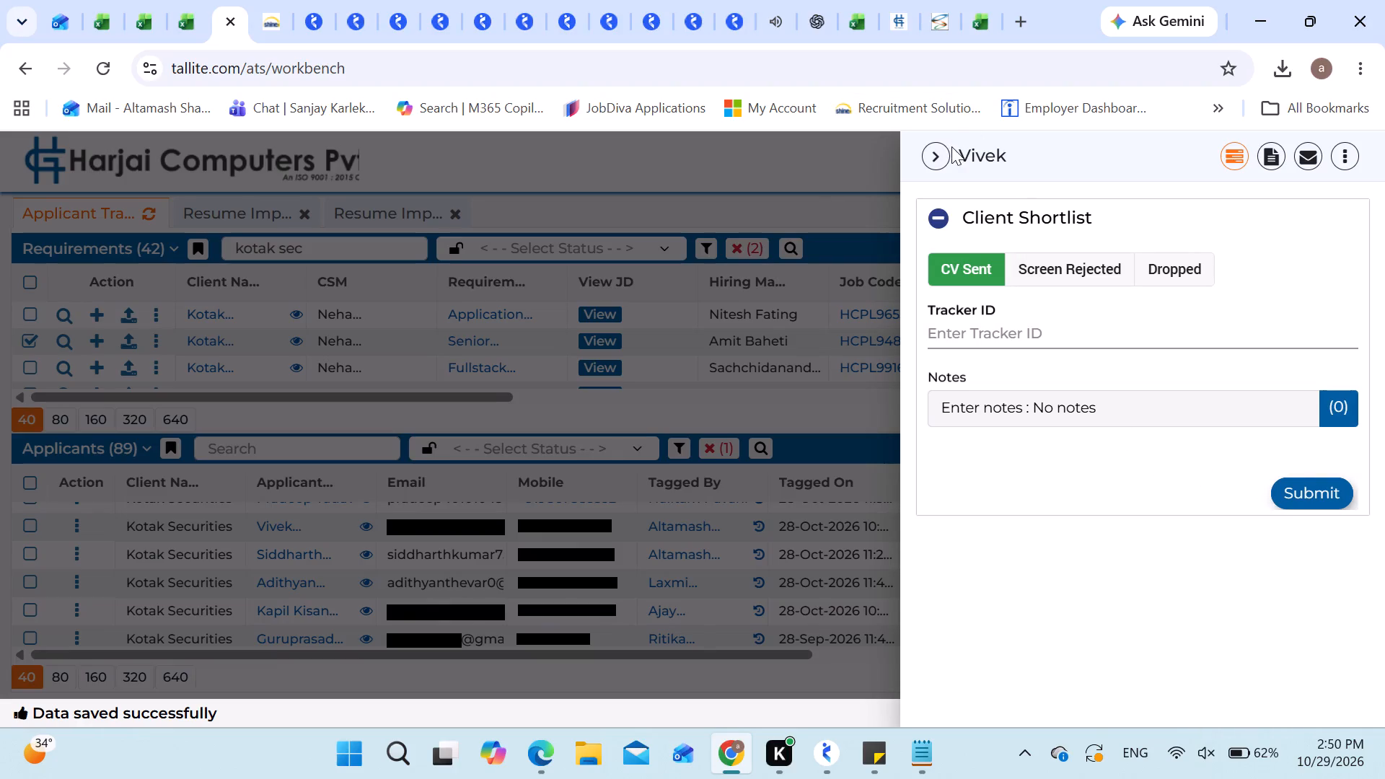
{"action": "left_click", "coordinate": [944, 150]}
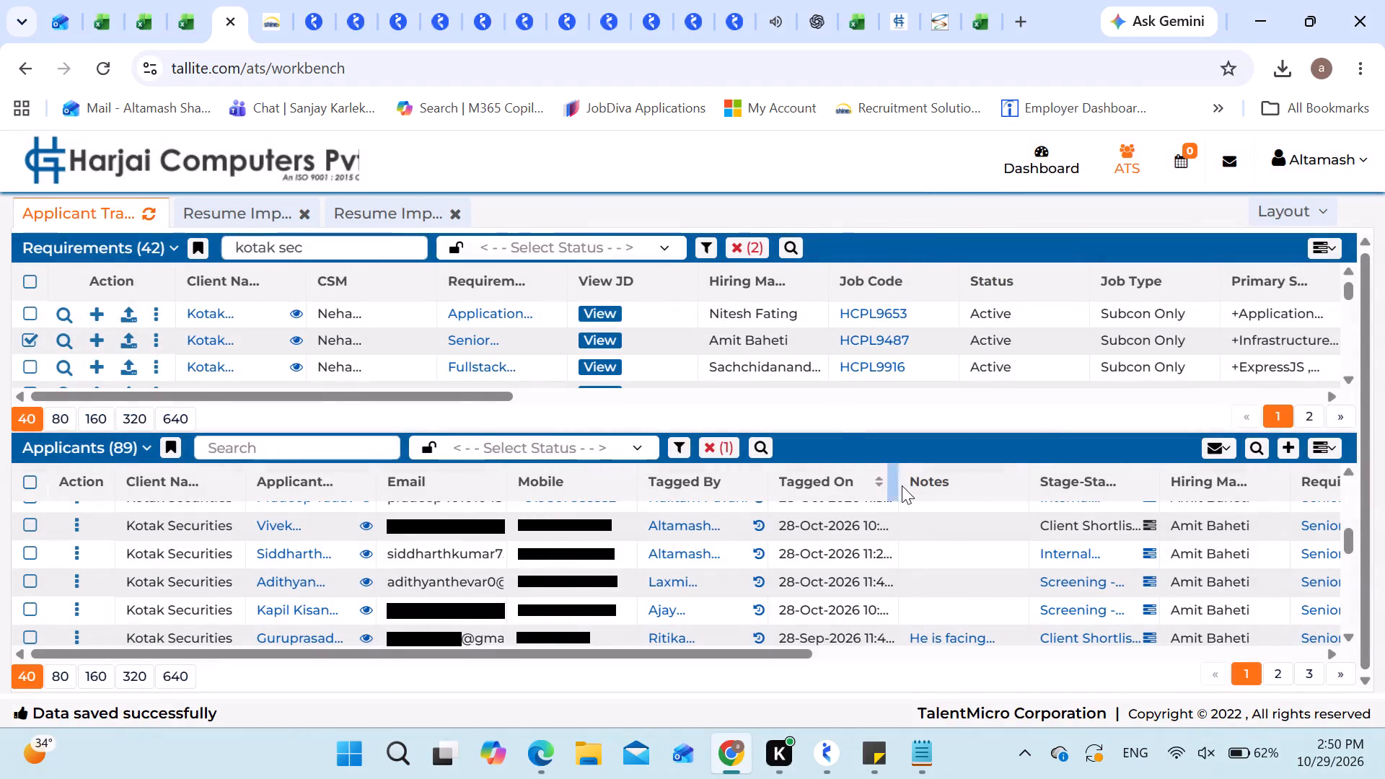
Look through the applicants for requirement HCPL9487 tagged on 28 and 29-Oct-2026, checking their stage statuses.
{"action": "scroll", "coordinate": [905, 501], "scroll_direction": "up", "scroll_amount": 5}
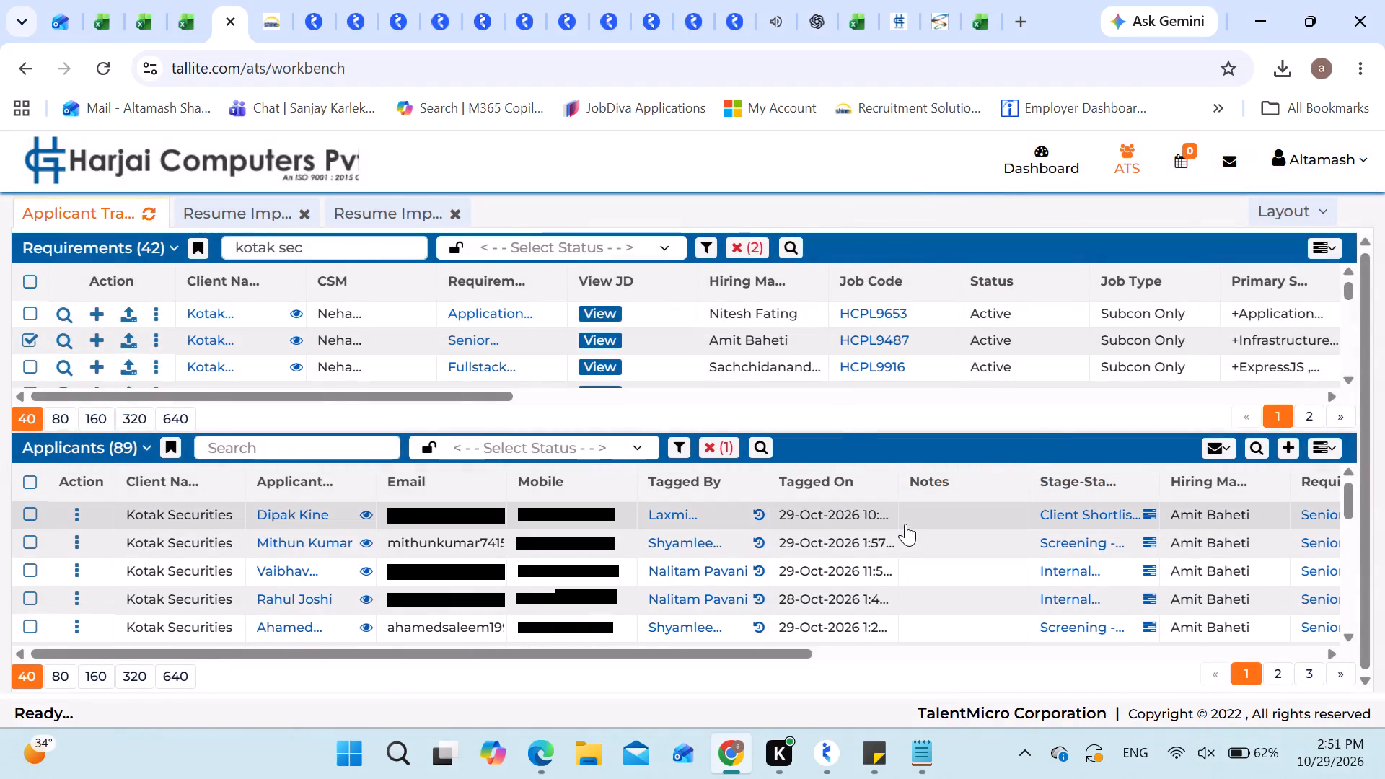
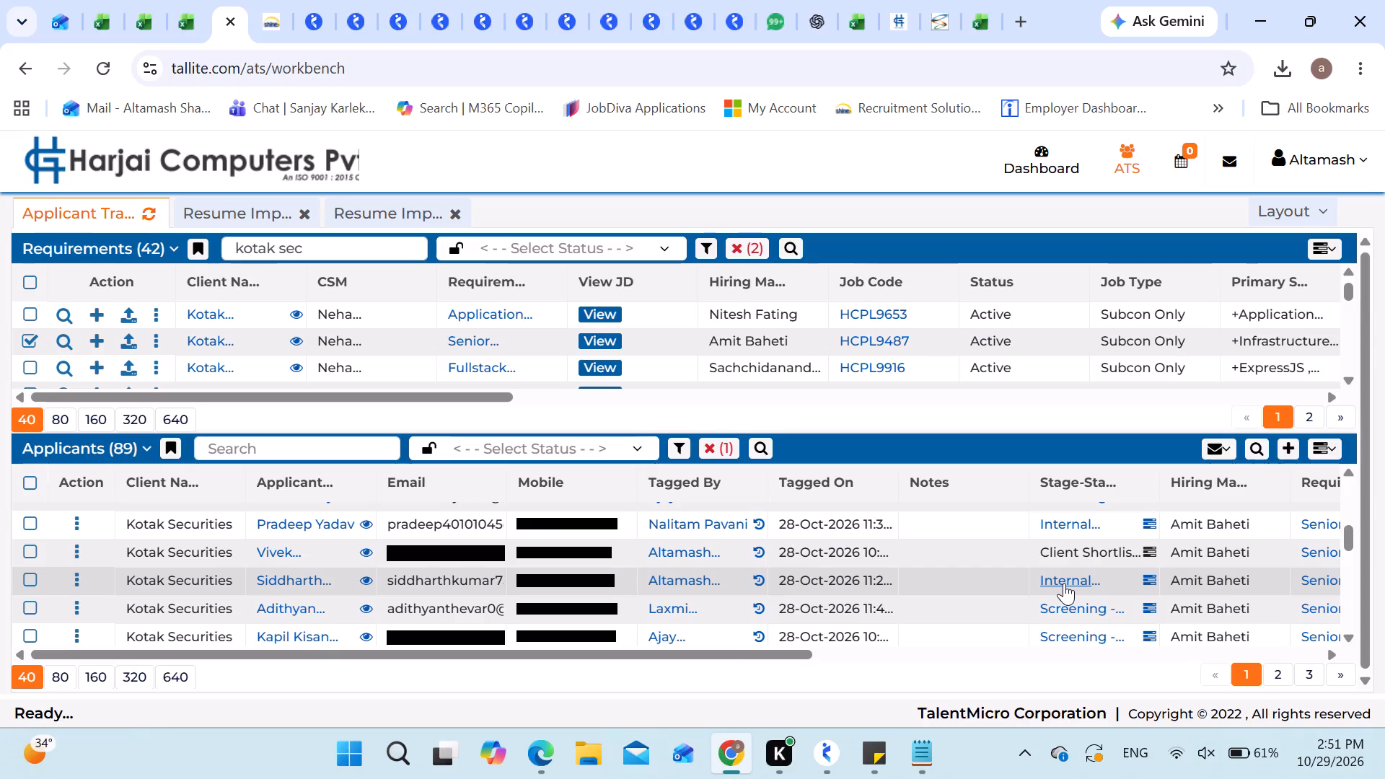
Recheck the HCPL9487 applicants tagged 28 and 29 October 2026, comparing who tagged them and their current stage statuses.
{"action": "scroll", "coordinate": [1064, 583], "scroll_direction": "up", "scroll_amount": 2}
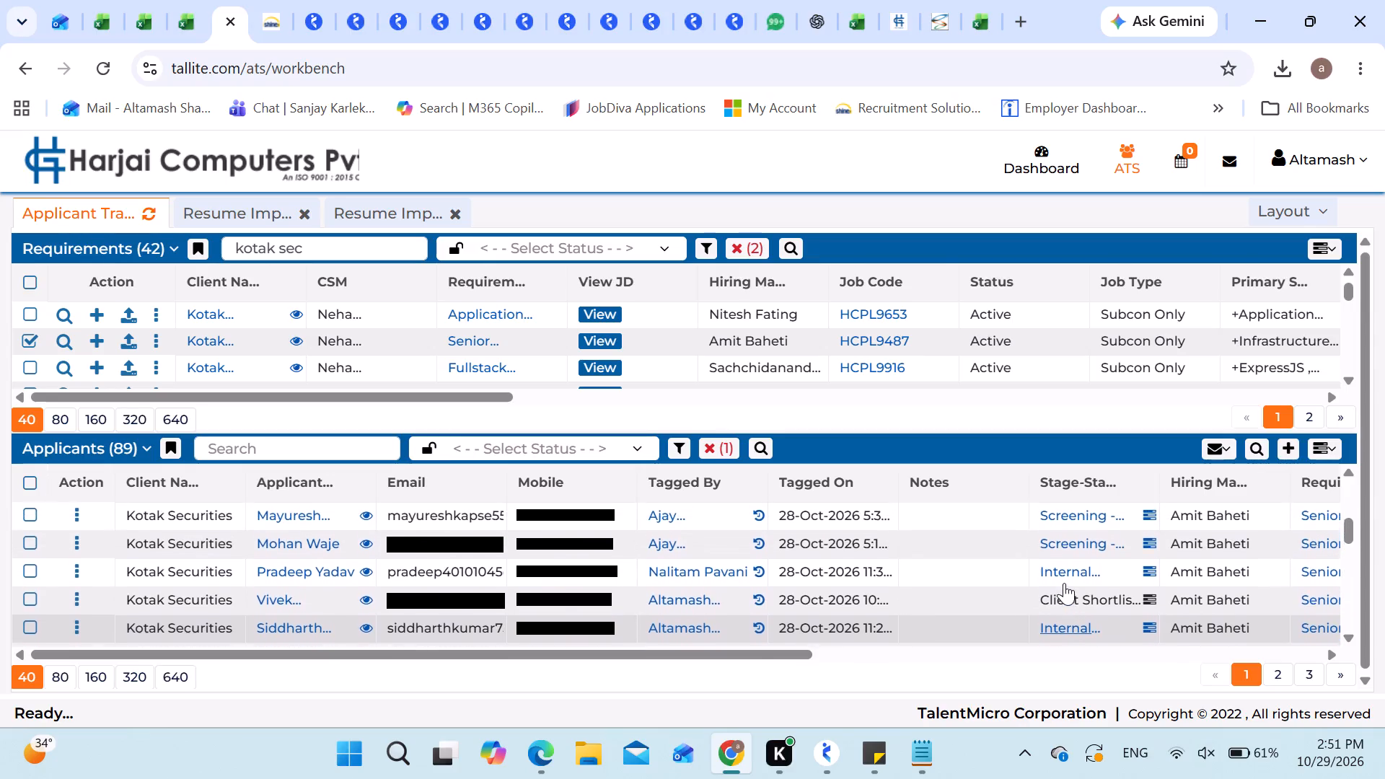
{"action": "scroll", "coordinate": [1064, 583], "scroll_direction": "up", "scroll_amount": 2}
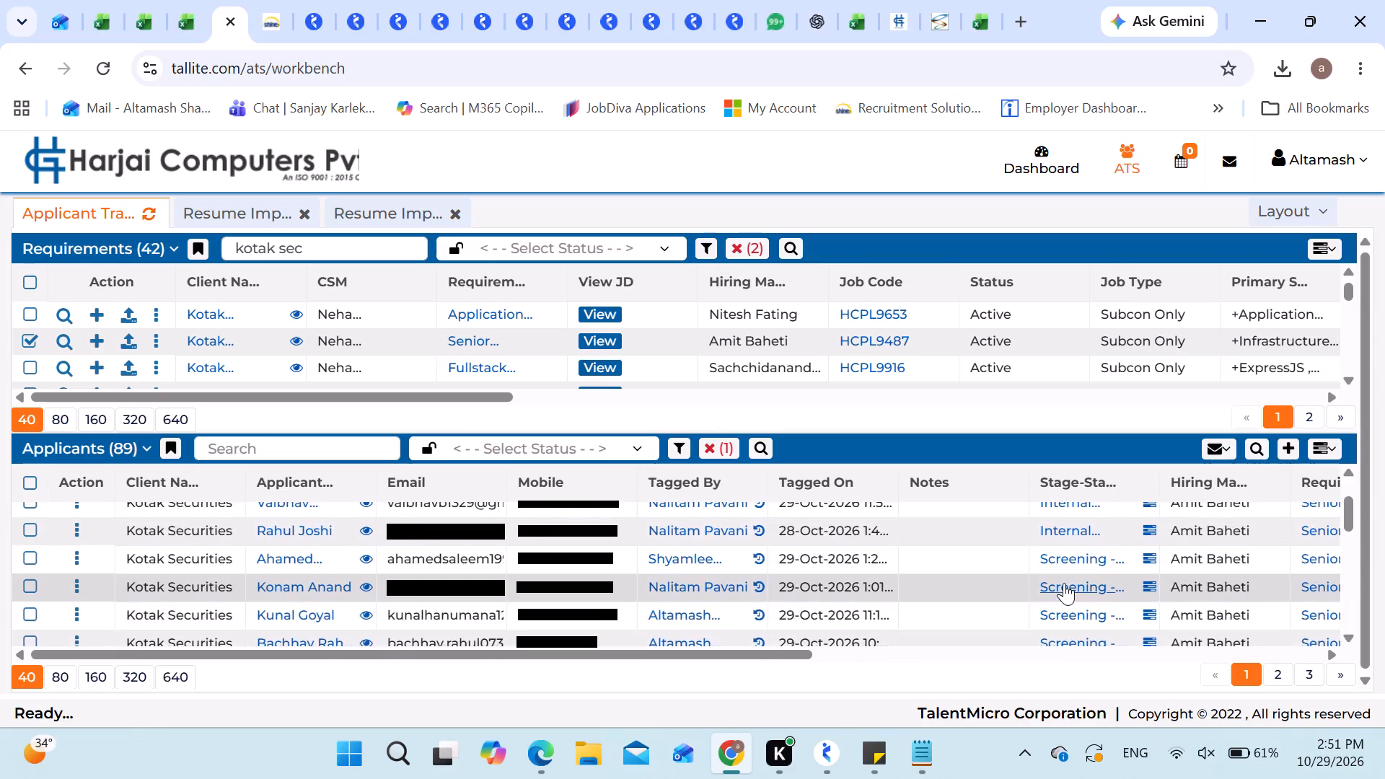
{"action": "scroll", "coordinate": [1064, 583], "scroll_direction": "up", "scroll_amount": 3}
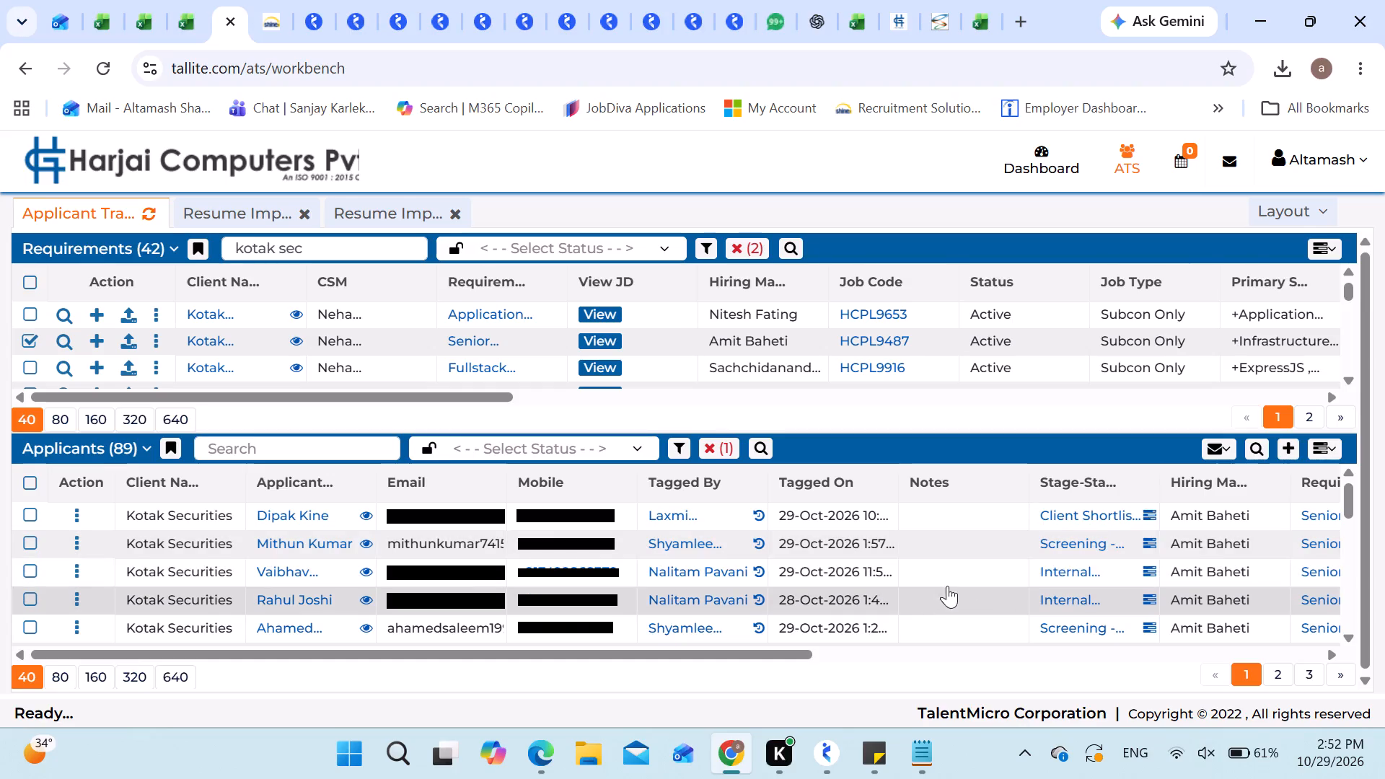
{"action": "scroll", "coordinate": [978, 572], "scroll_direction": "down", "scroll_amount": 1}
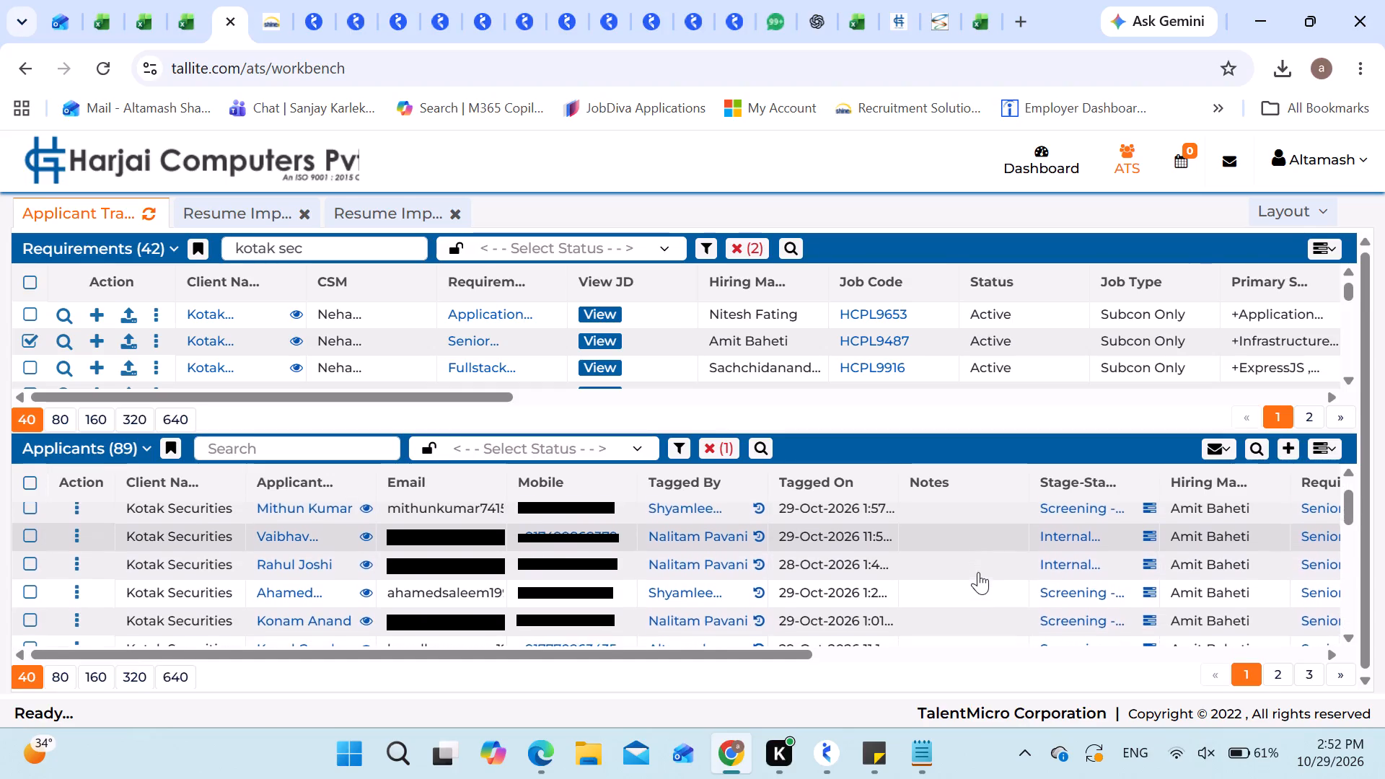
{"action": "scroll", "coordinate": [978, 572], "scroll_direction": "down", "scroll_amount": 2}
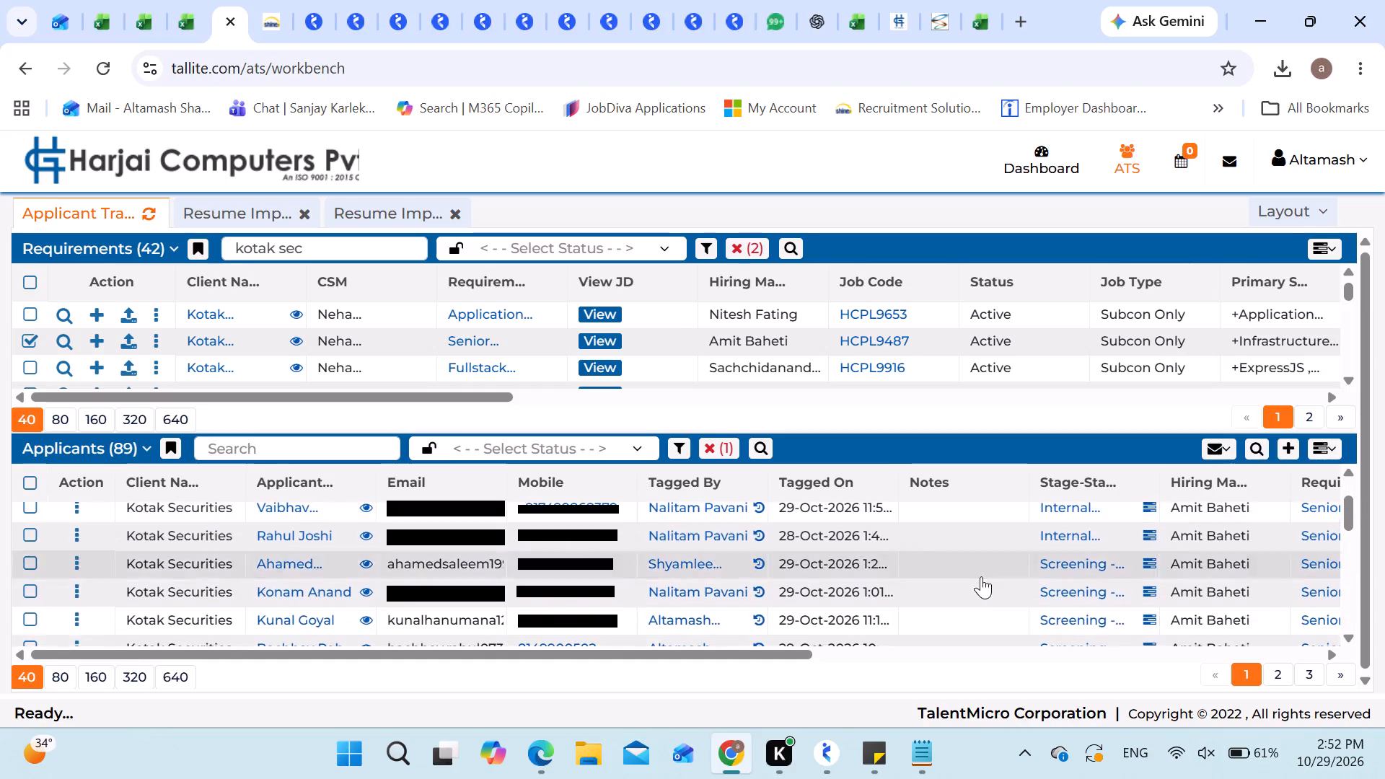
{"action": "scroll", "coordinate": [993, 572], "scroll_direction": "down", "scroll_amount": 1}
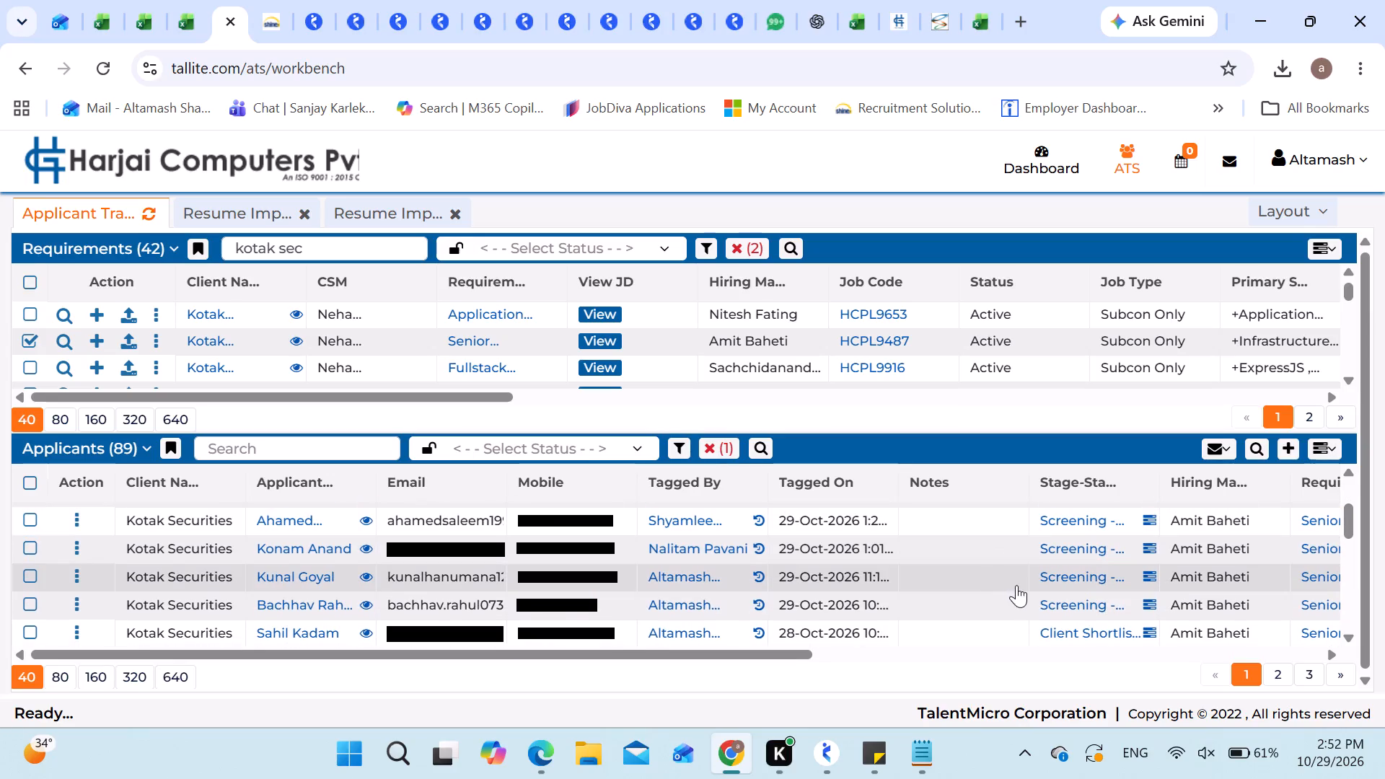